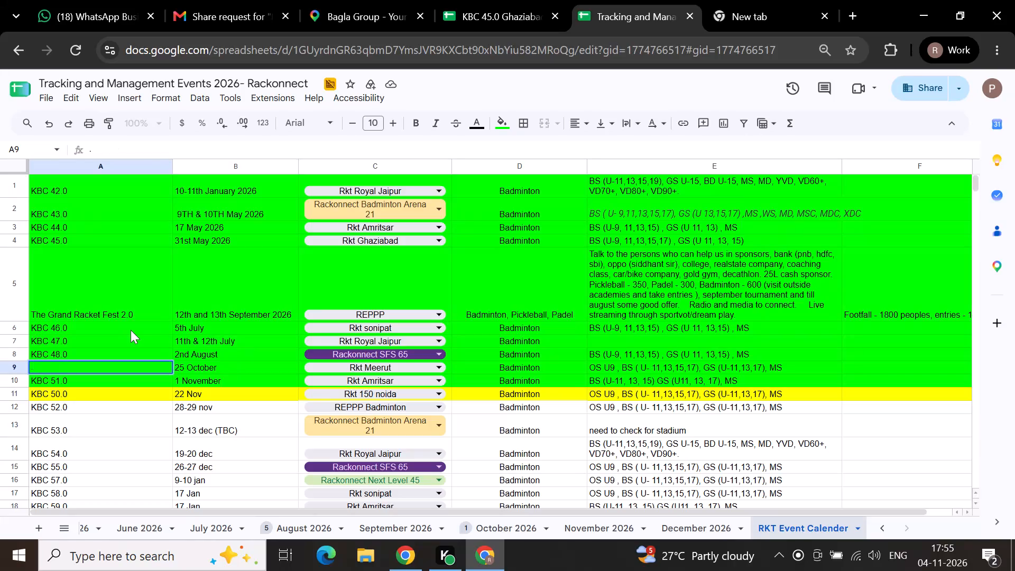
Undo the overwritten event name in cell A9 of the RKT Event Calender sheet.
left_click(271, 383)
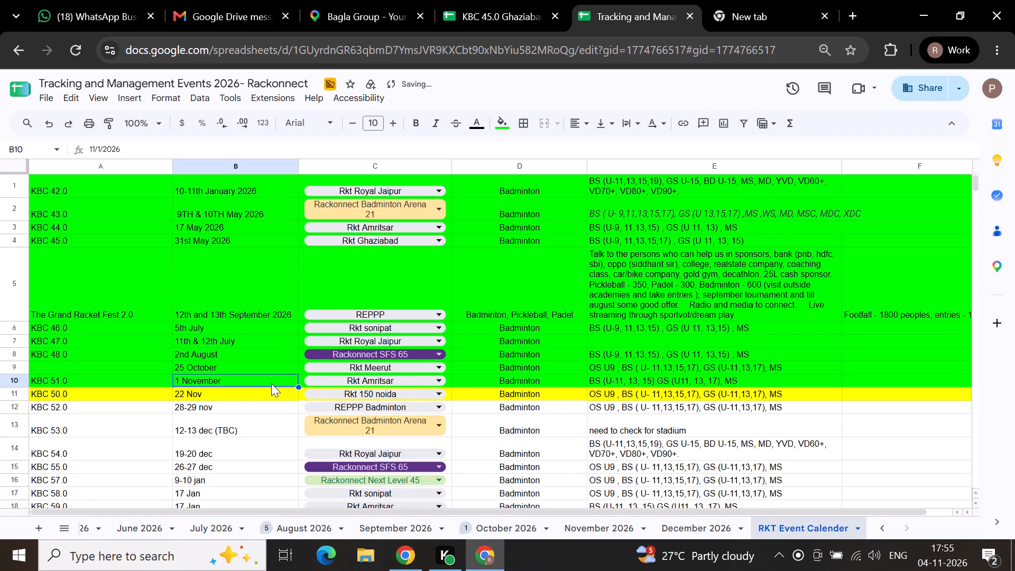
key("ctrl+z")
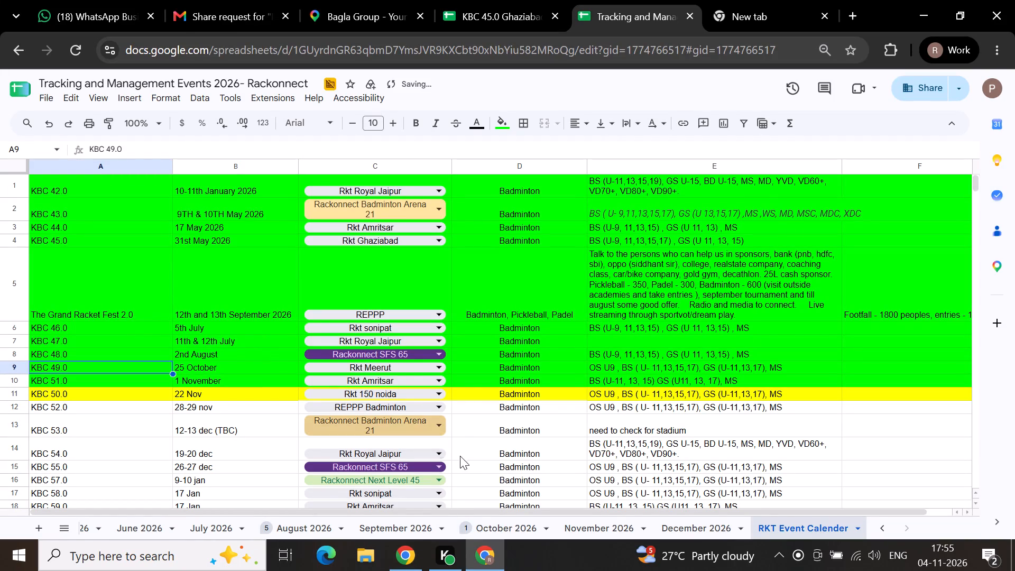
Fill the entire KBC 44.0 row (row 3) with a light red background colour.
scroll(232, 266, "up", 1)
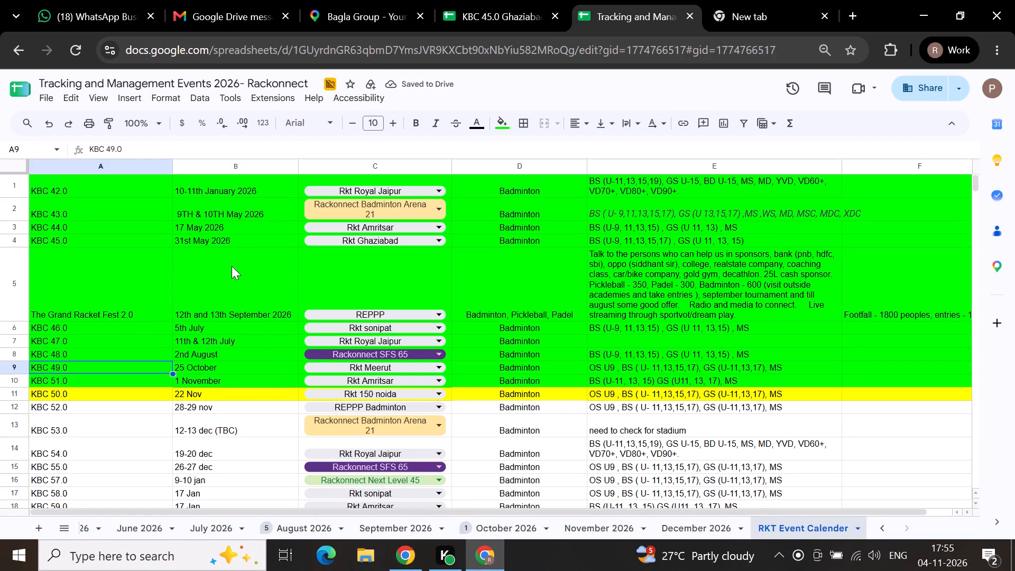
scroll(232, 266, "up", 2)
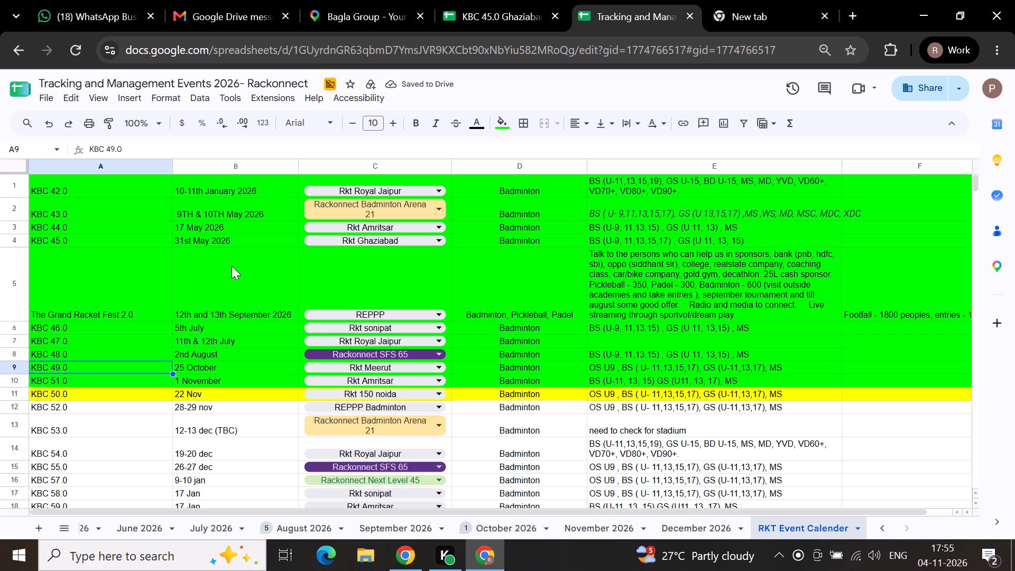
left_click(0, 227)
right_click(0, 227)
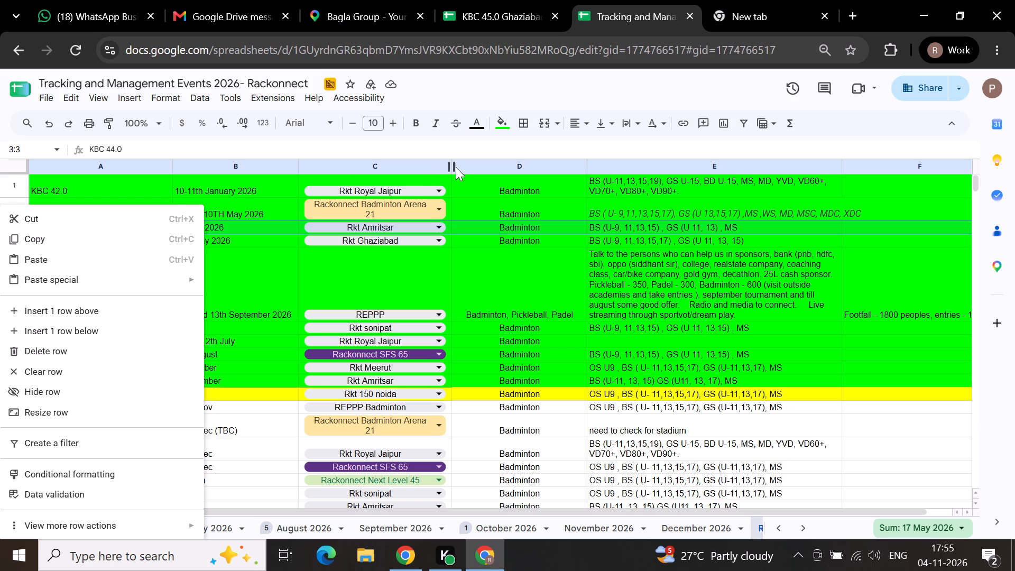
left_click(505, 123)
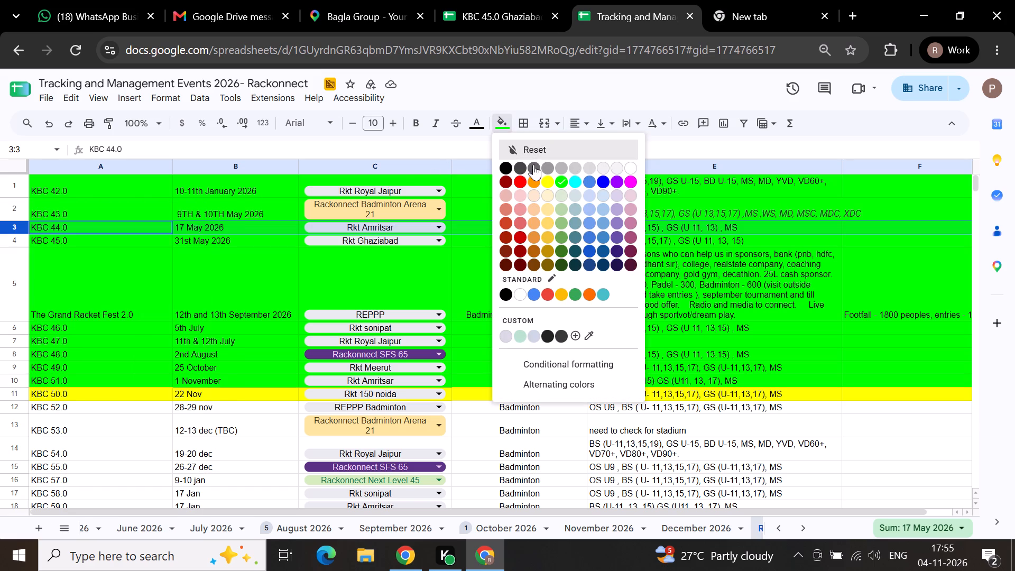
left_click(520, 225)
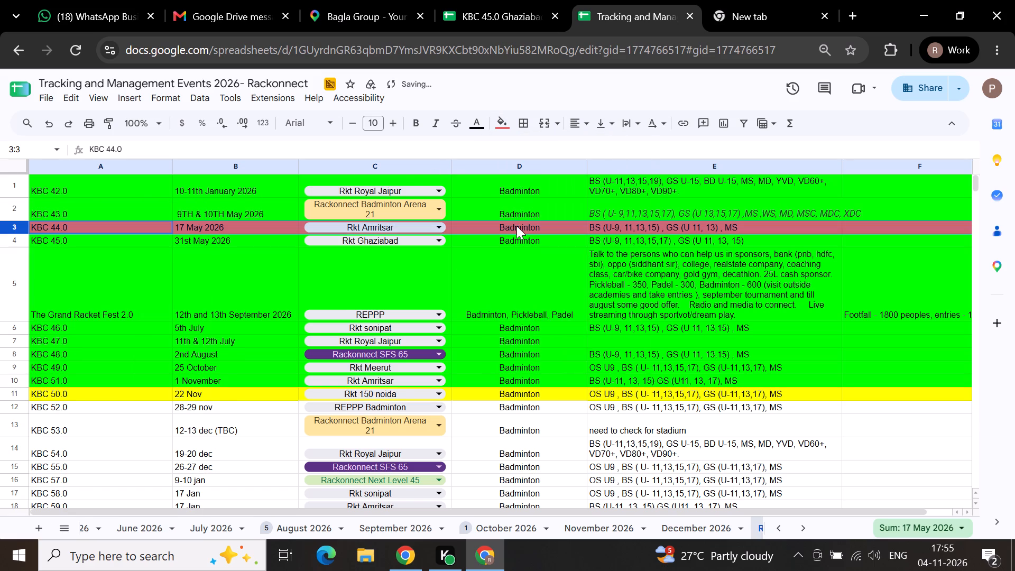
left_click(457, 274)
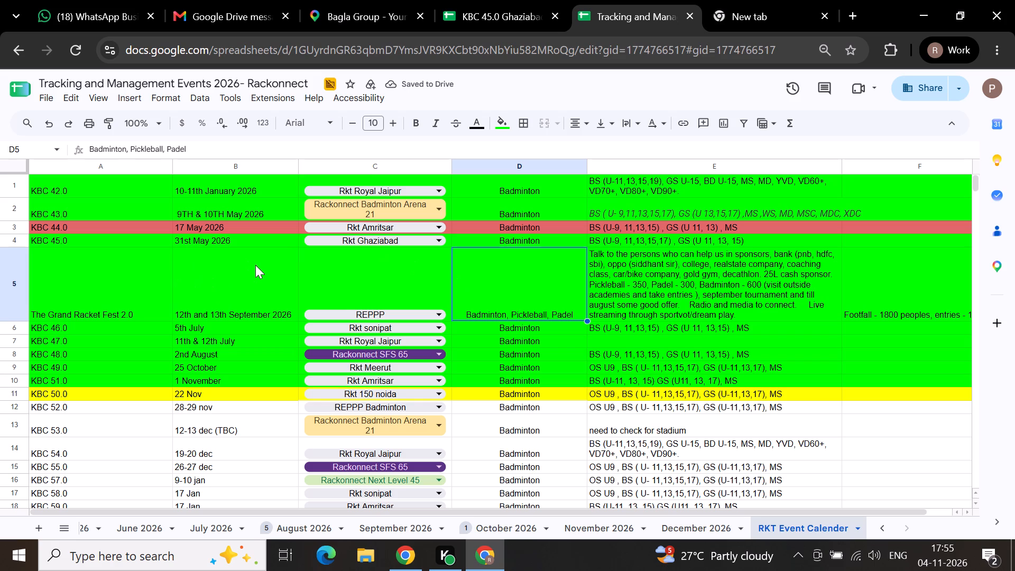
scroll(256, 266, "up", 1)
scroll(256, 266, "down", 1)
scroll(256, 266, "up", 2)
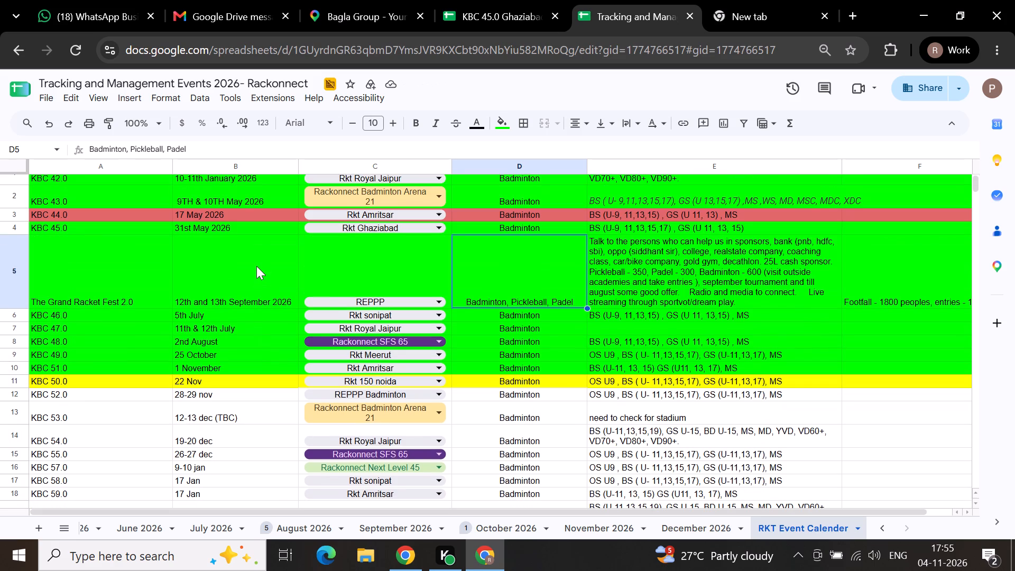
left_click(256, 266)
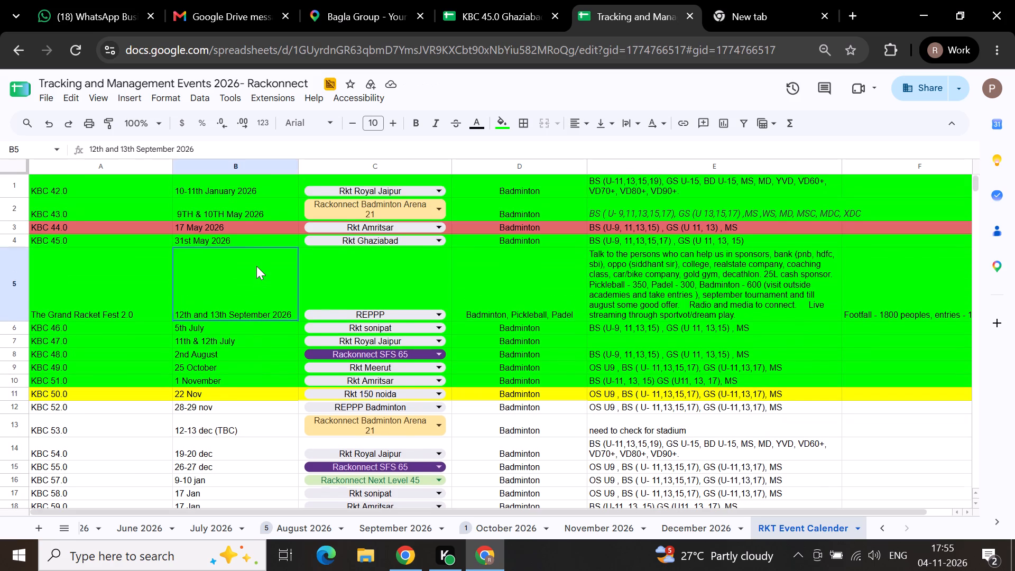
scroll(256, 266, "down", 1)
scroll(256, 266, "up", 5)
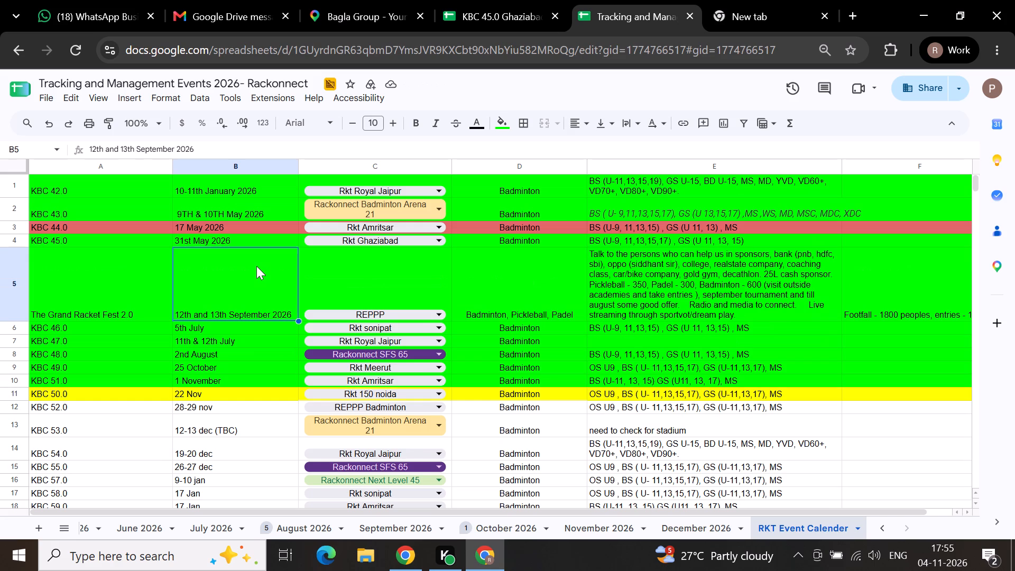
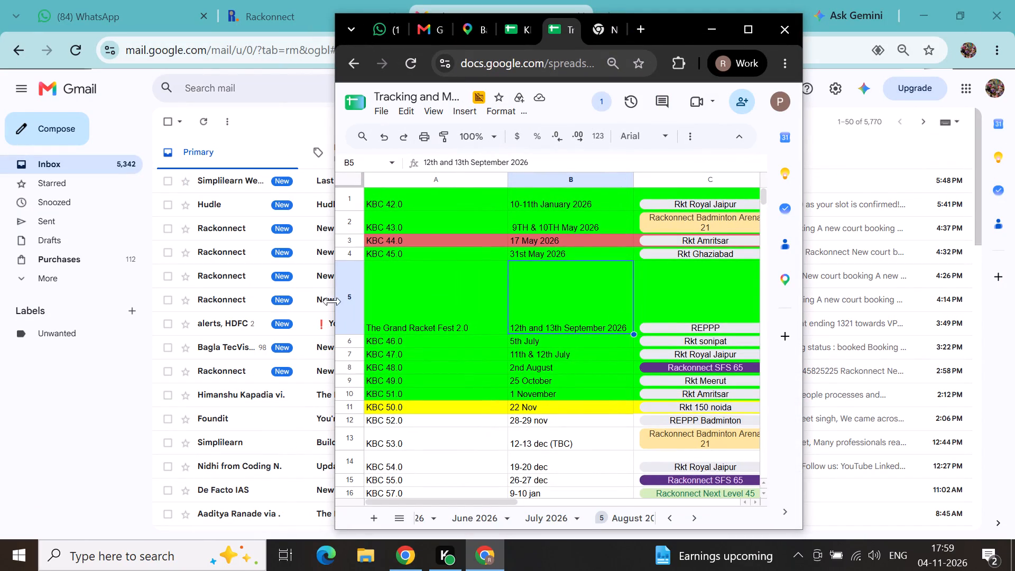
Examine the RKT Event Calender and KBC Winners sheets for the KBC 40.0 winner and runner template.
left_click(748, 28)
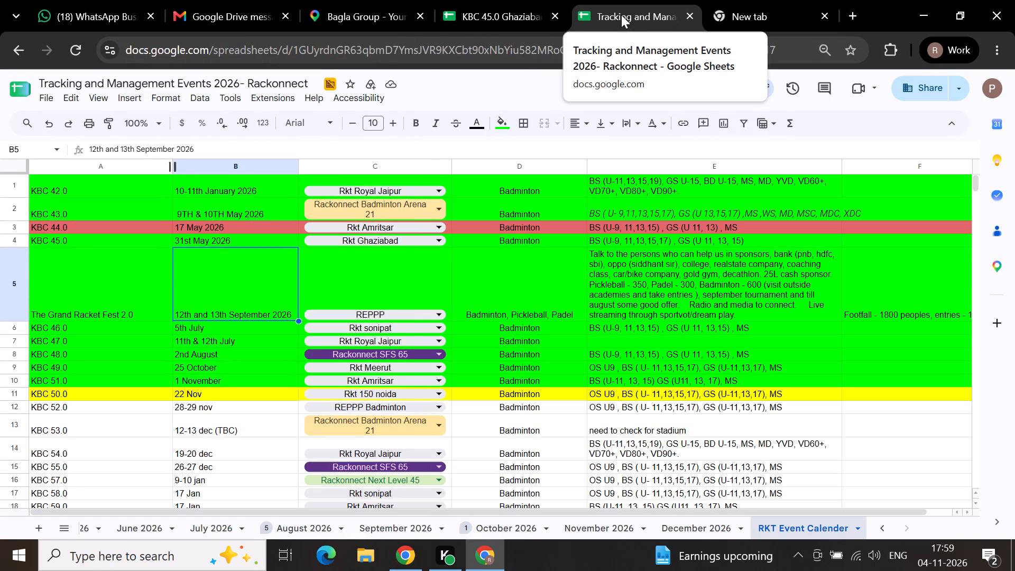
left_click(908, 529)
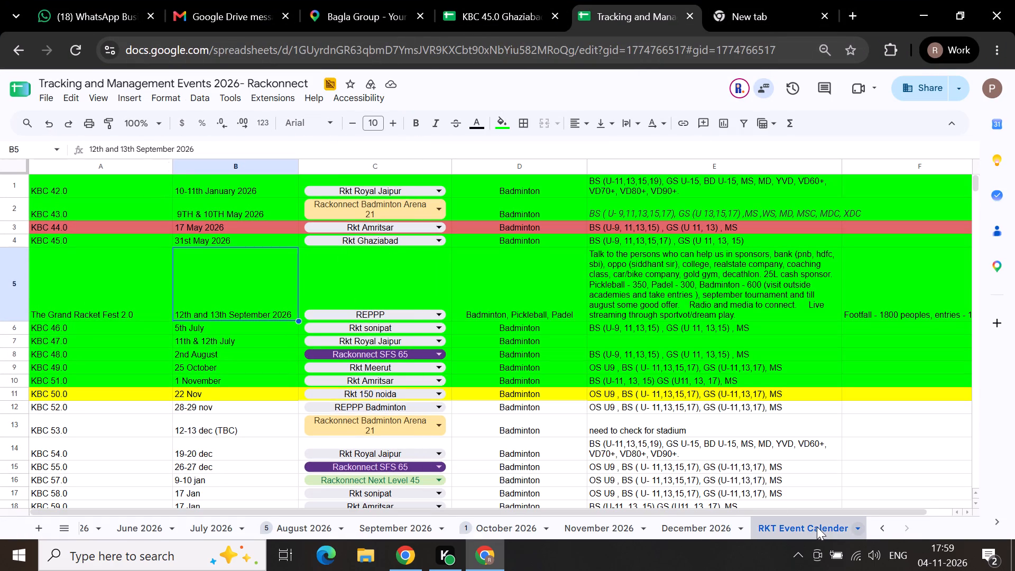
left_click(817, 527)
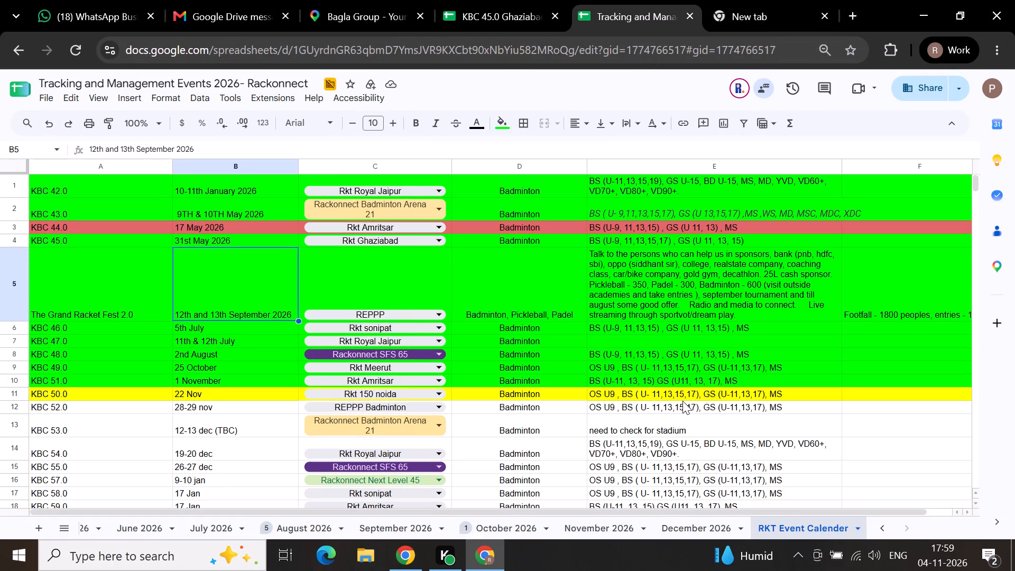
scroll(682, 401, "down", 5)
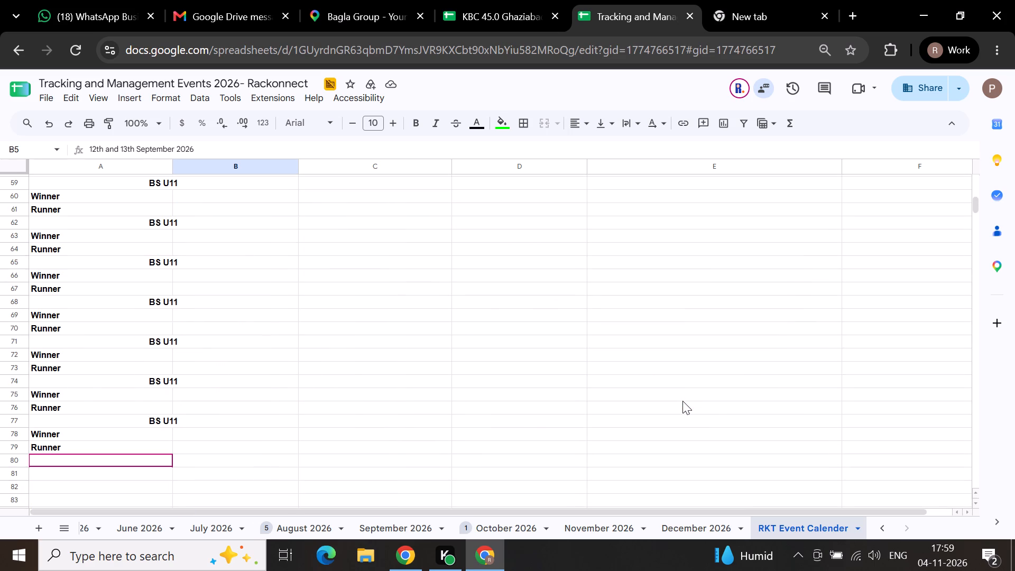
scroll(682, 401, "up", 1)
scroll(682, 401, "down", 1)
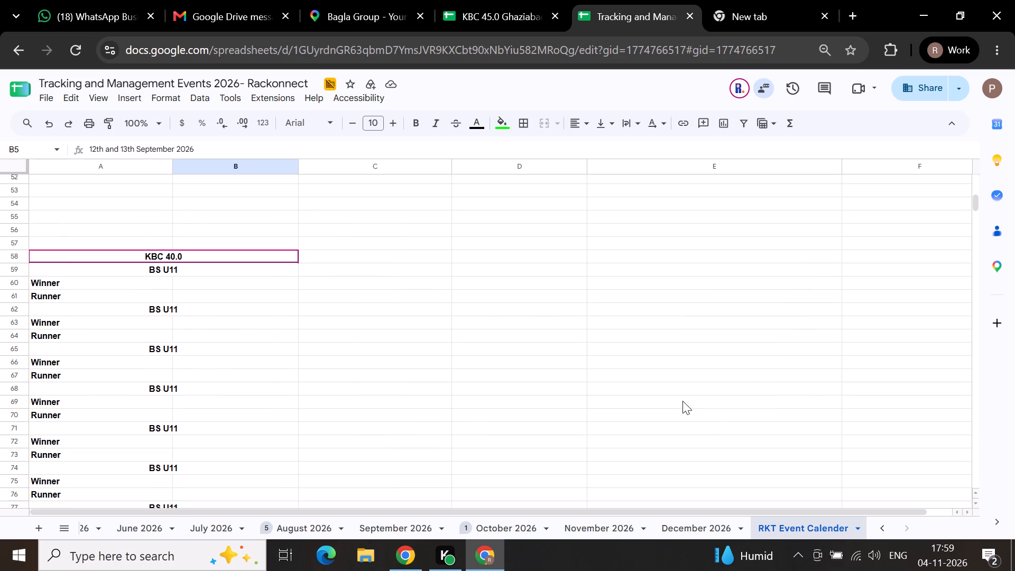
scroll(682, 401, "down", 1)
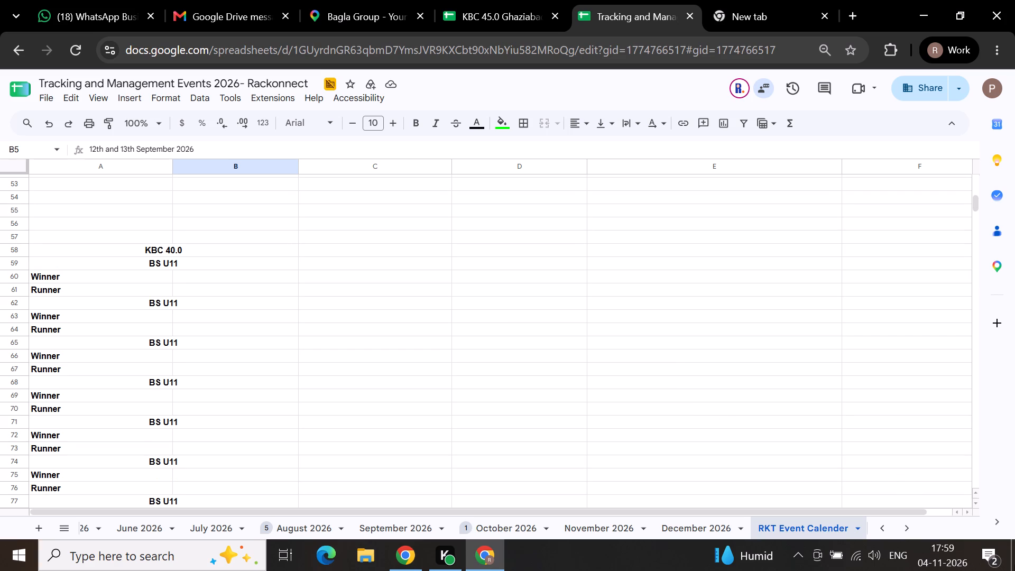
left_click(907, 528)
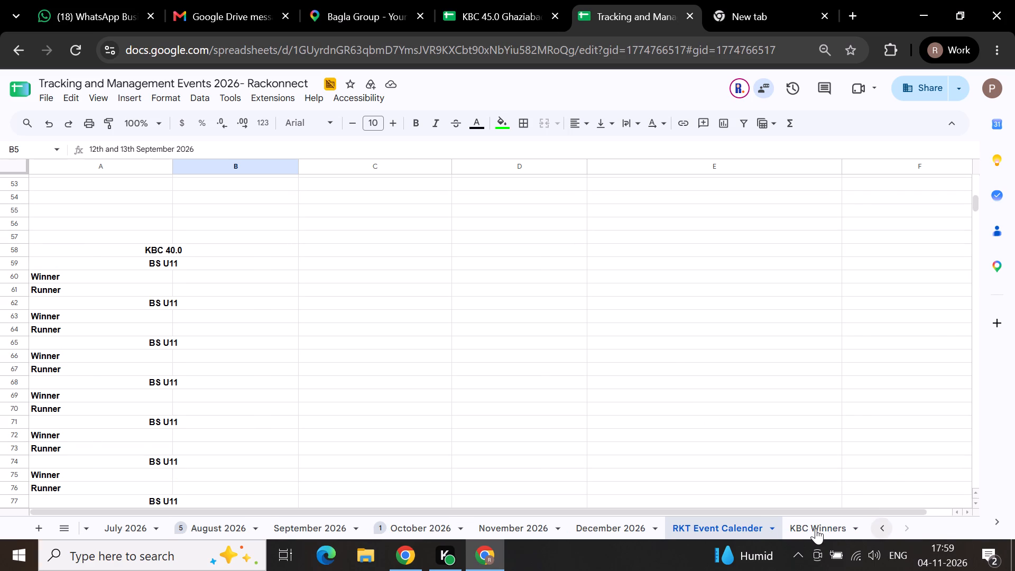
left_click(816, 528)
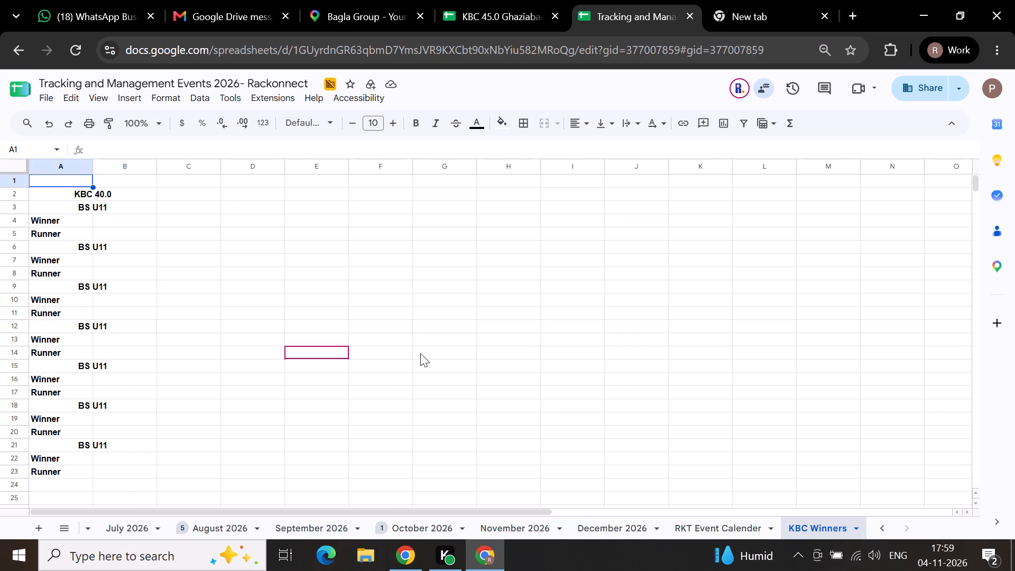
left_click(145, 222)
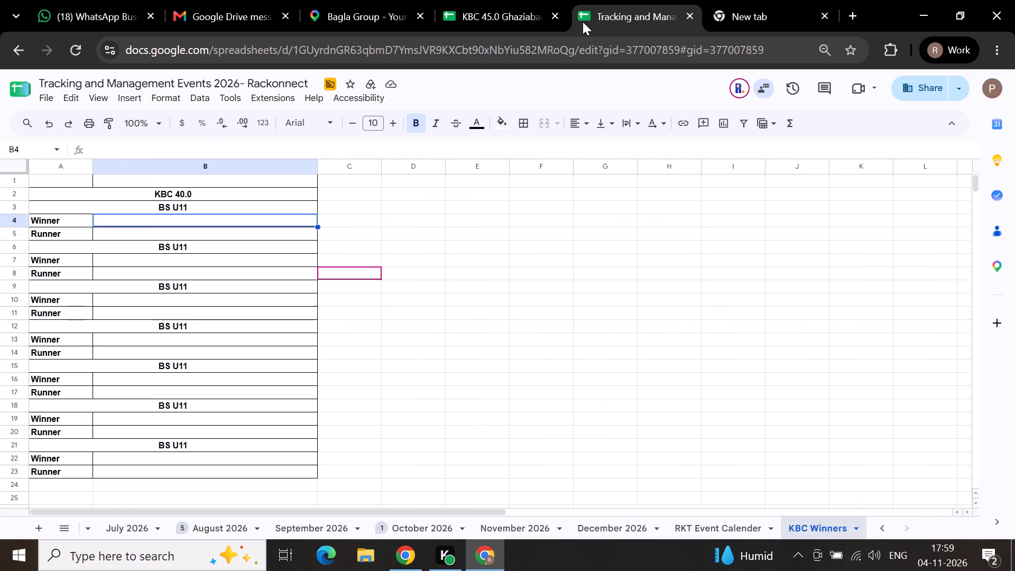
left_click(701, 528)
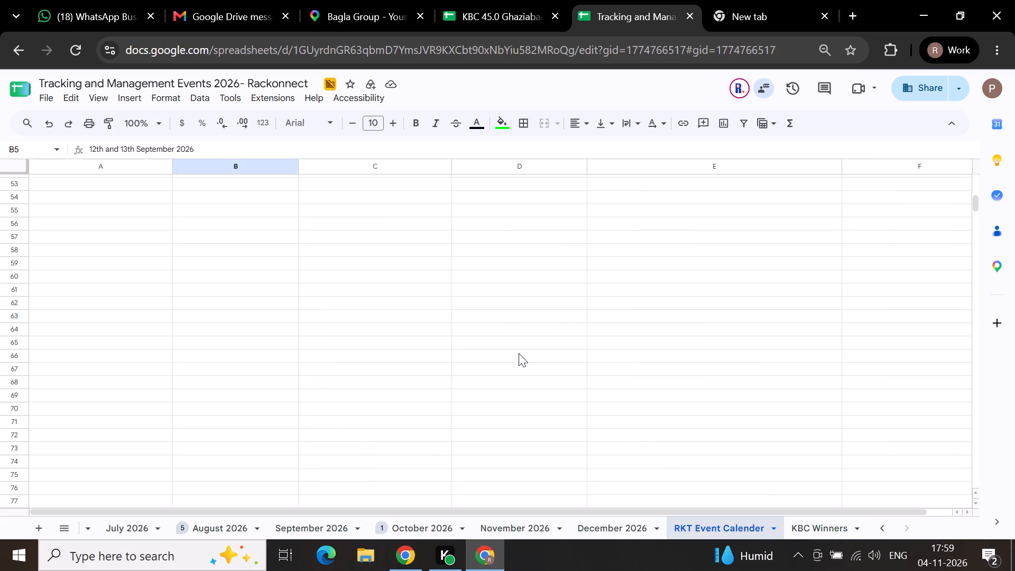
scroll(542, 312, "up", 13)
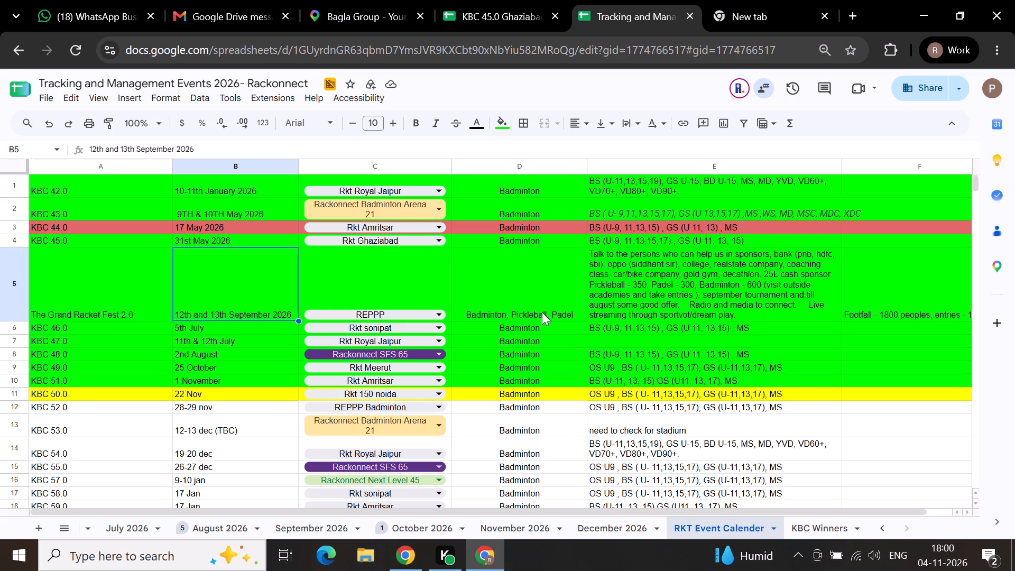
left_click(805, 527)
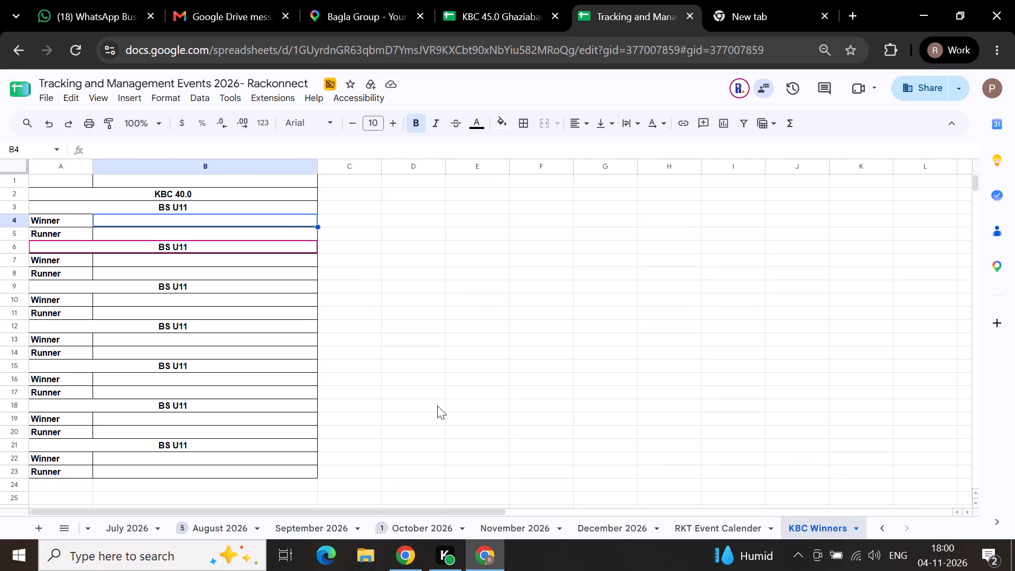
Search the Sheets files for kbc 40 and open the KBC 40.0 Rackonnect Unwind 150 spreadsheet.
left_click(503, 8)
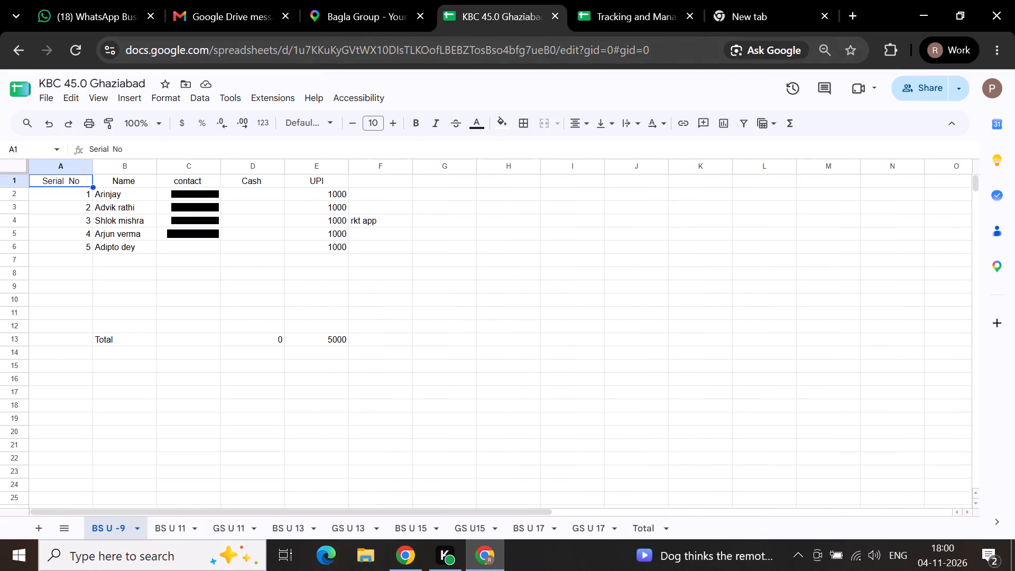
left_click(12, 83)
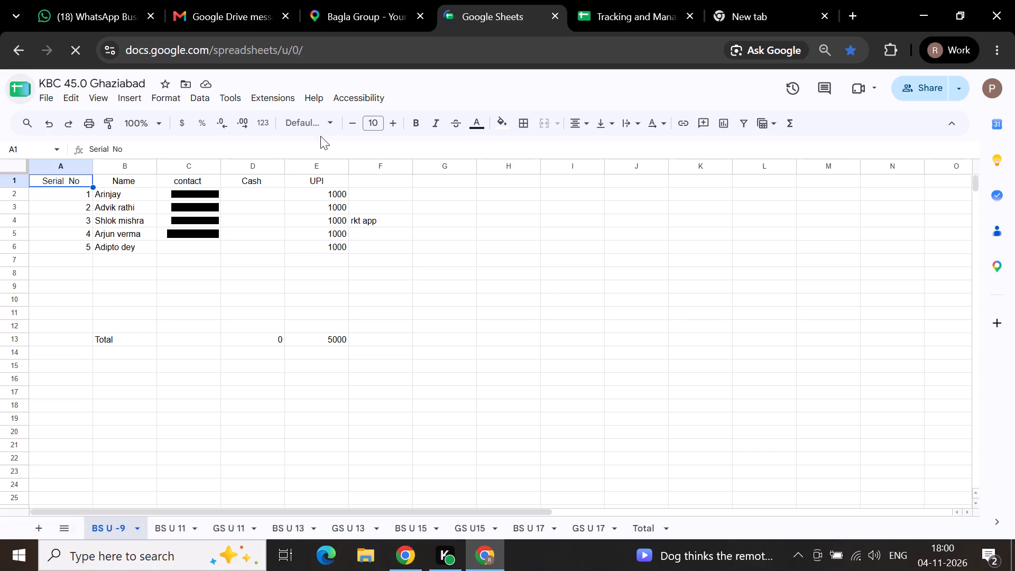
left_click(413, 89)
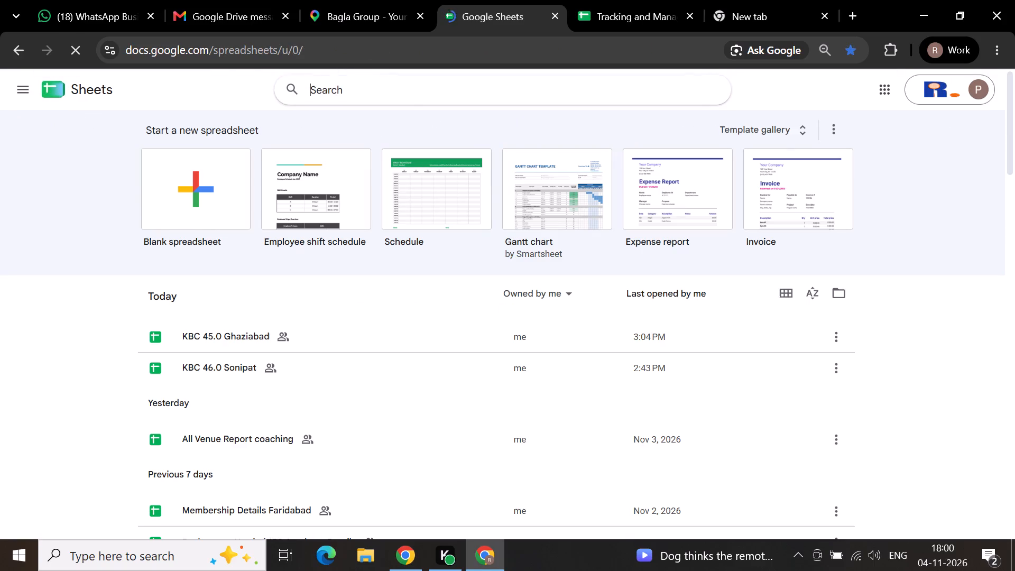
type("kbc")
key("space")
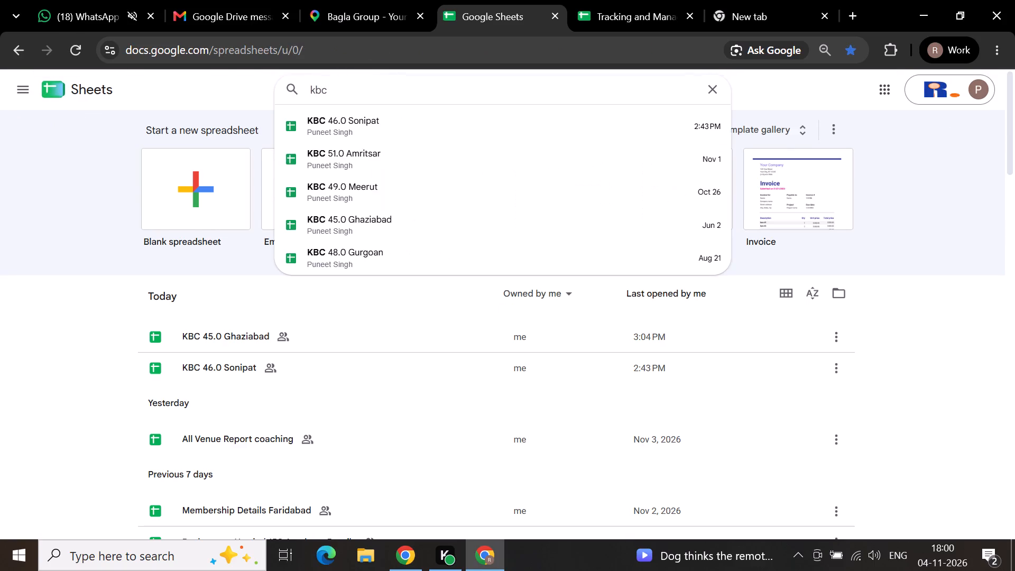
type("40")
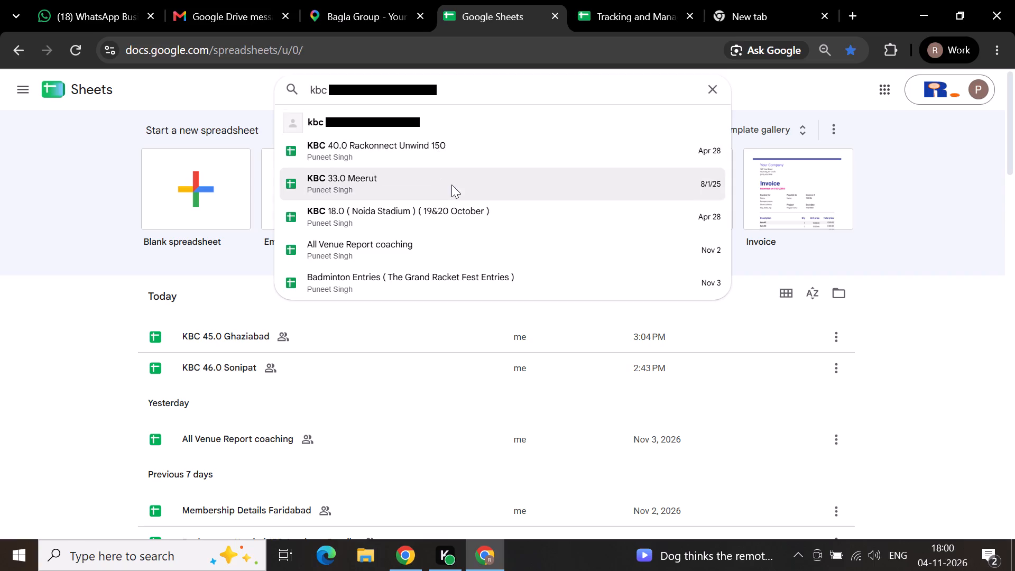
left_click(482, 164)
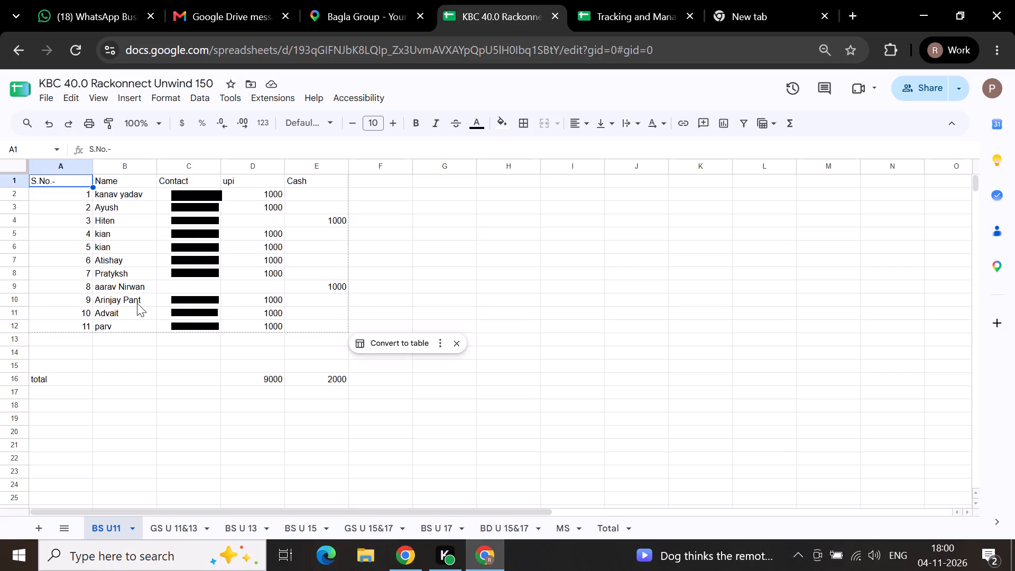
Using the BS U11 entry list, enter Hiten as winner and Arinjay as runner under BS U11 in KBC Winners.
left_click(130, 220)
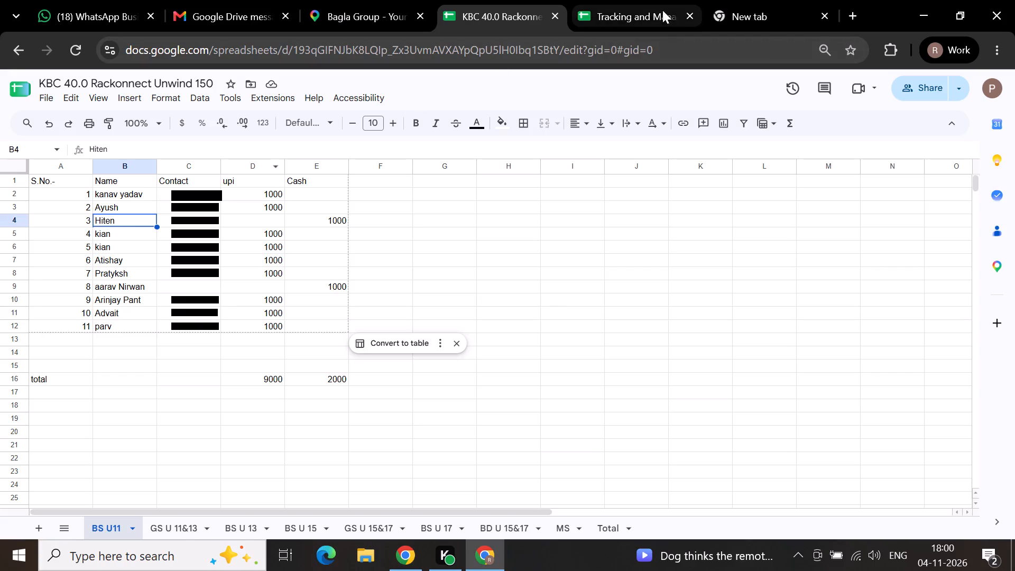
left_click(642, 12)
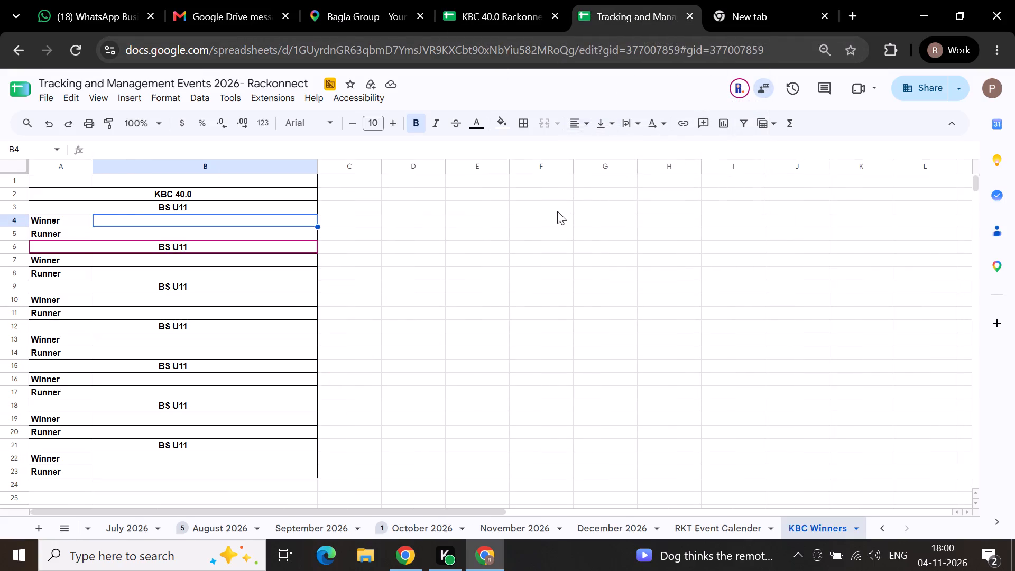
left_click(184, 219)
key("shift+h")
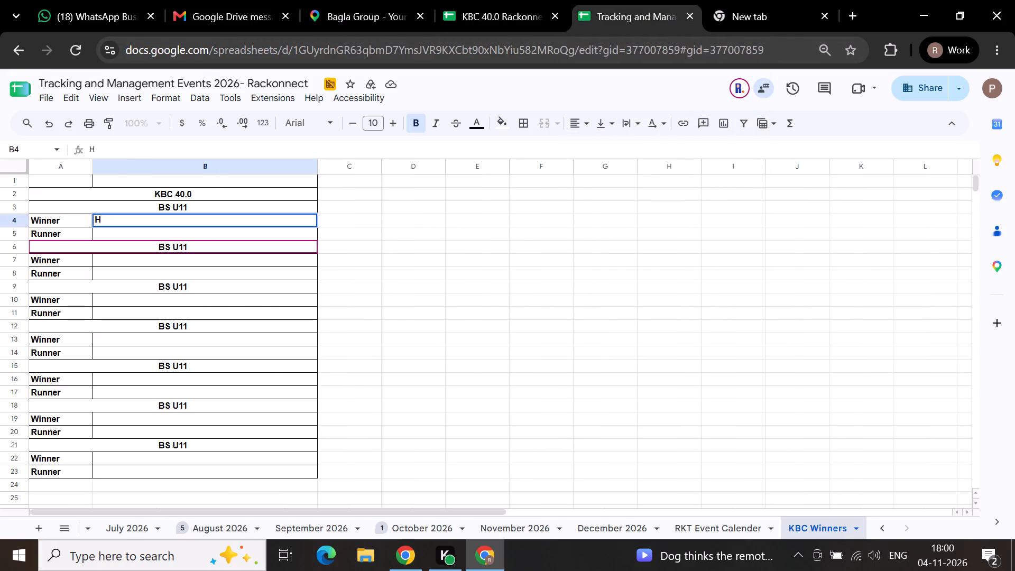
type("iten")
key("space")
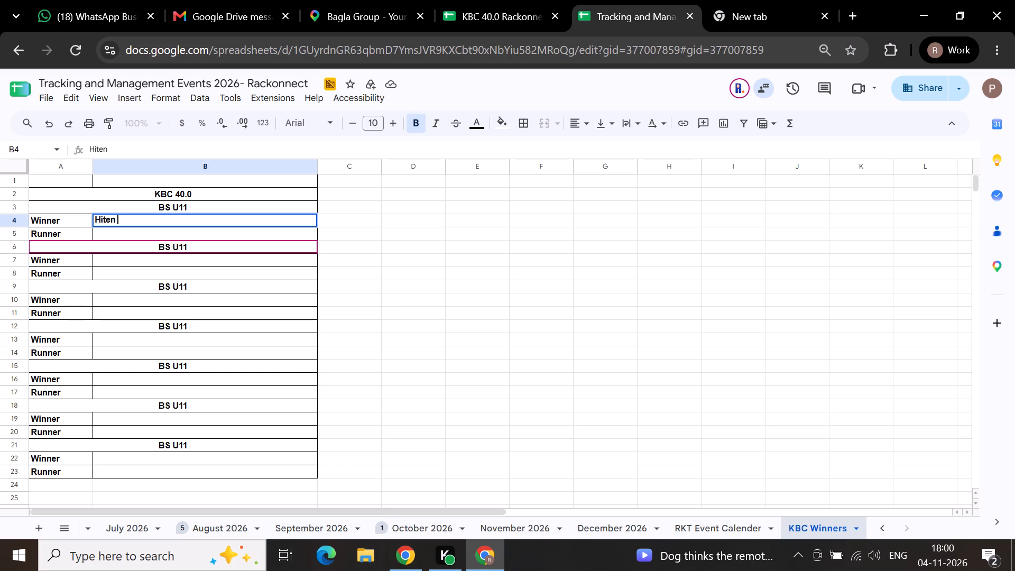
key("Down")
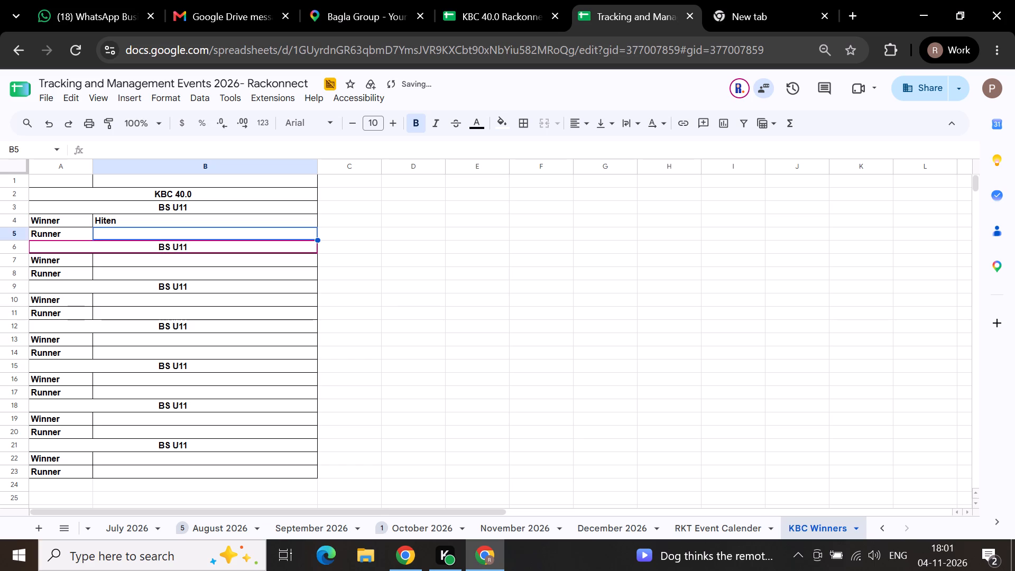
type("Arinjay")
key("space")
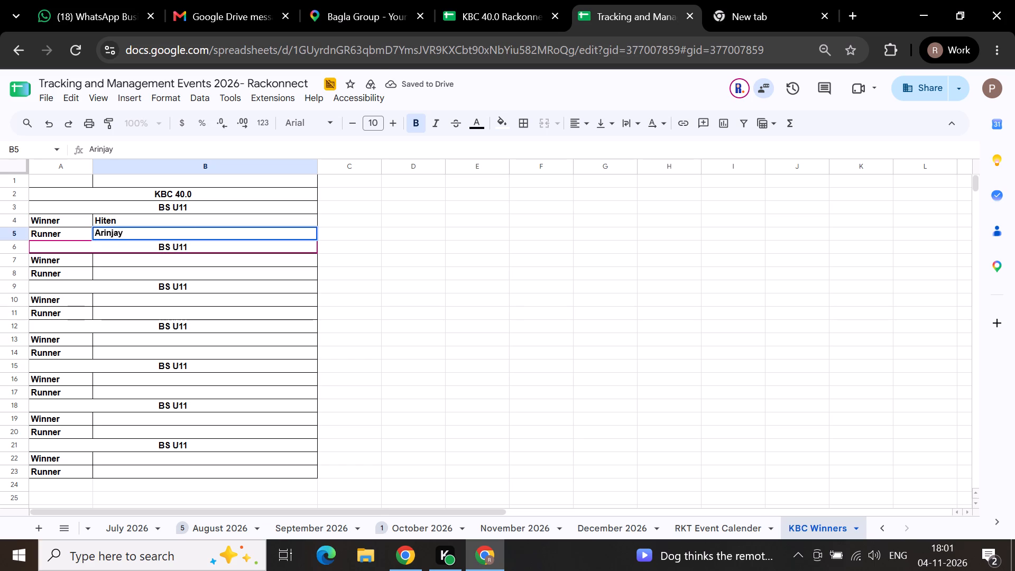
Check the GS U 11&13 entry list and rename the second category heading (row 6) in KBC Winners as Gs 11 &13.
left_click(505, 0)
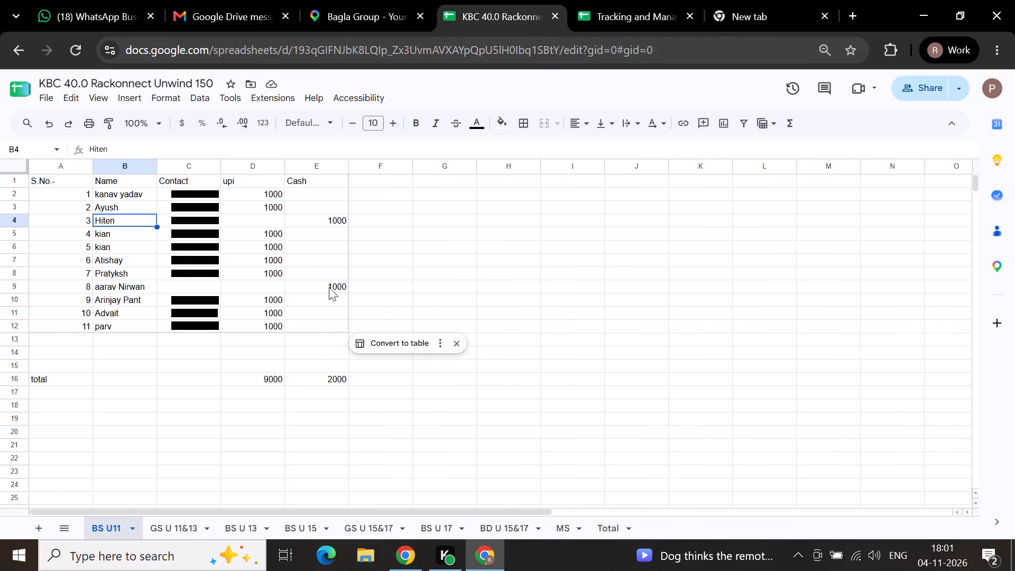
left_click(159, 530)
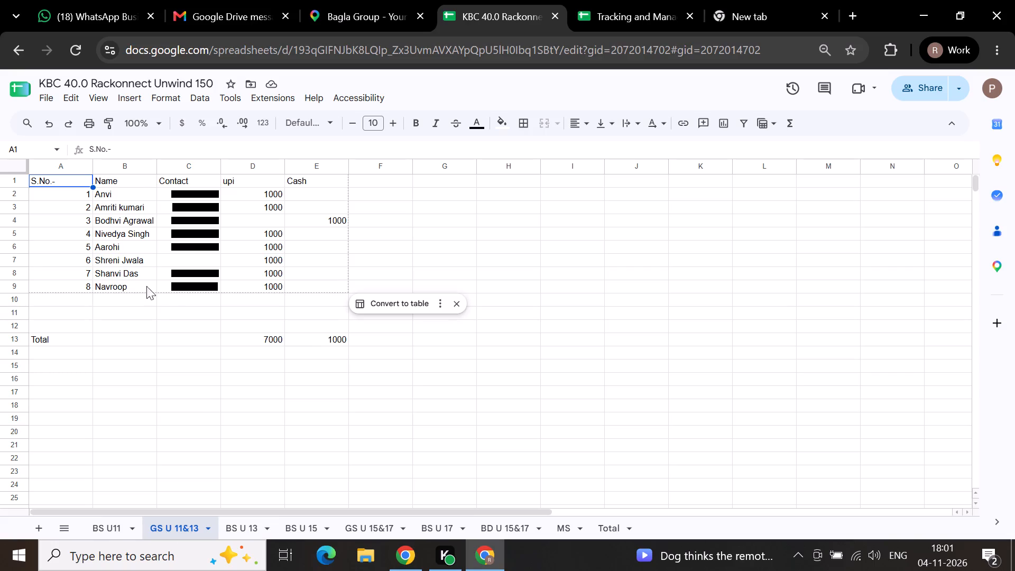
left_click(141, 234)
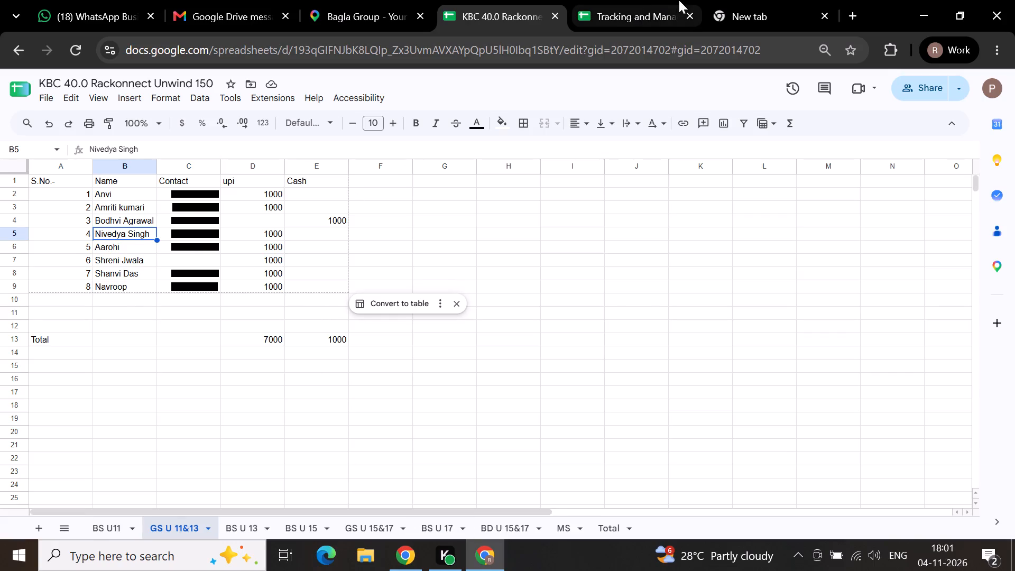
left_click(627, 19)
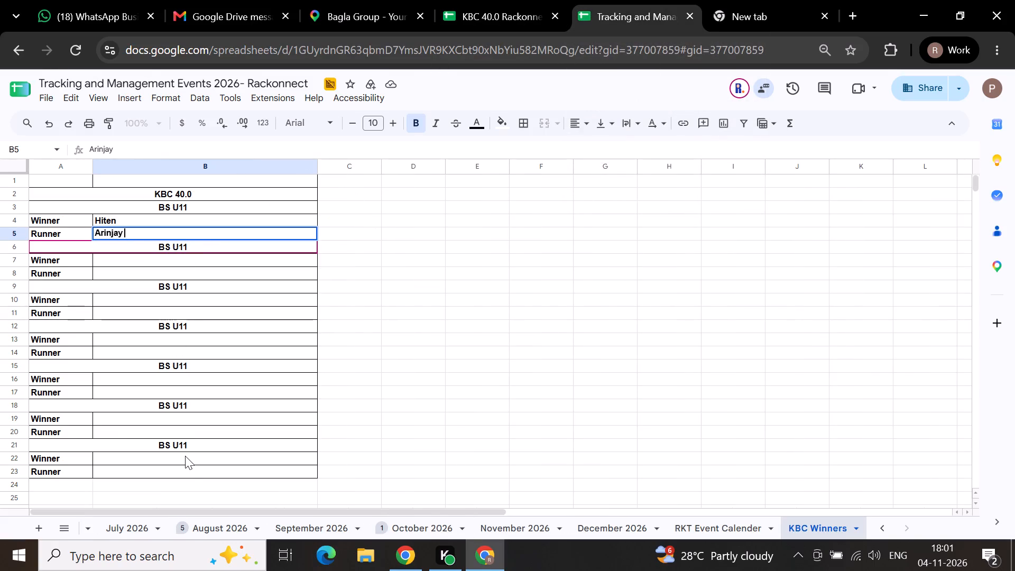
scroll(185, 456, "down", 1)
left_click(432, 394)
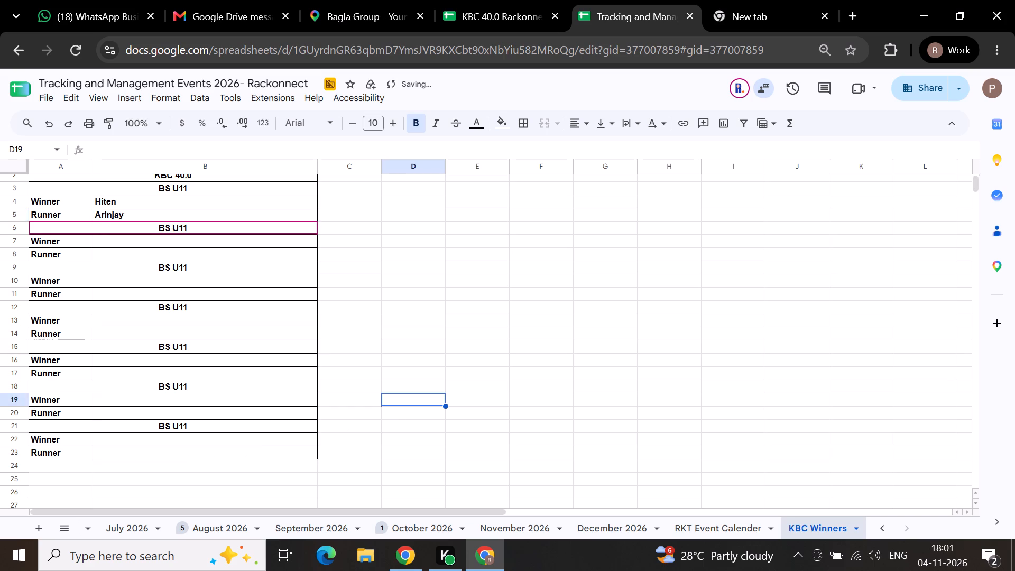
double_click(196, 230)
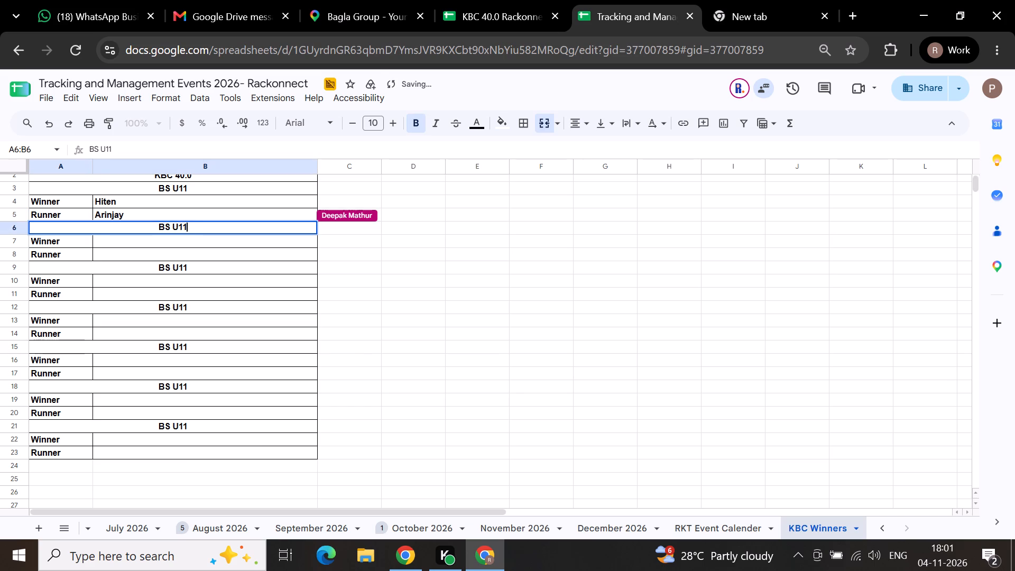
key("BackSpace")
key("BackSpace")
key("BackSpace")
key("BackSpace")
key("BackSpace")
key("BackSpace")
key("BackSpace")
key("BackSpace")
key("BackSpace")
key("BackSpace")
key("BackSpace")
key("BackSpace")
key("BackSpace")
key("BackSpace")
key("BackSpace")
key("BackSpace")
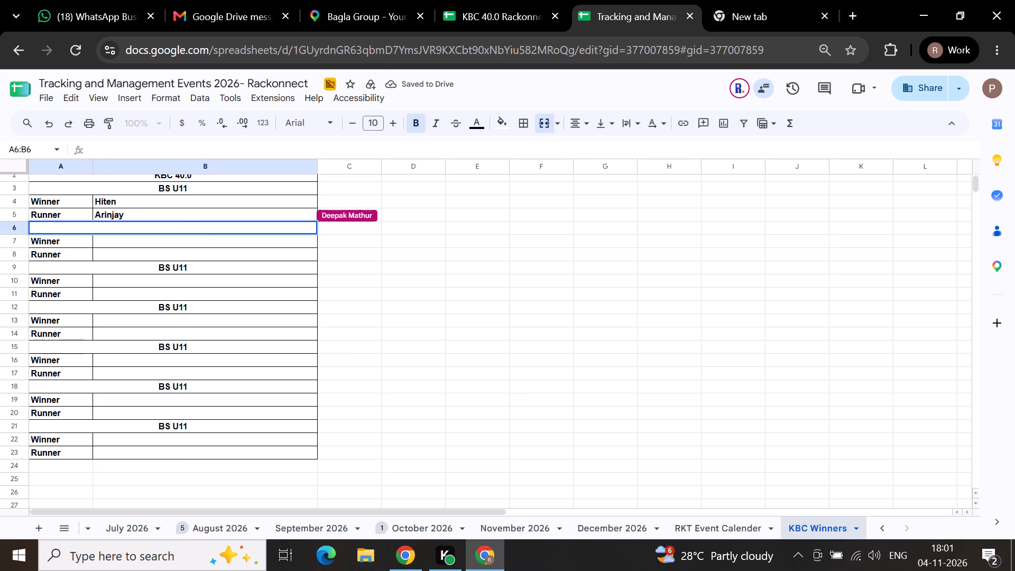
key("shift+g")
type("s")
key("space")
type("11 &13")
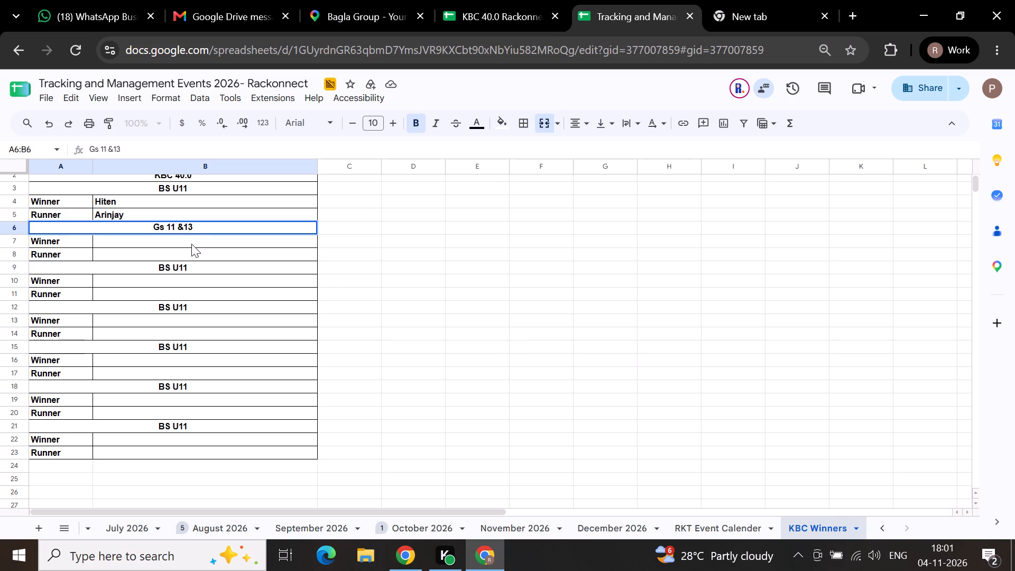
Enter the fourth player of the GS U 11&13 entry list as winner under Gs 11 &13 in KBC Winners.
left_click(191, 244)
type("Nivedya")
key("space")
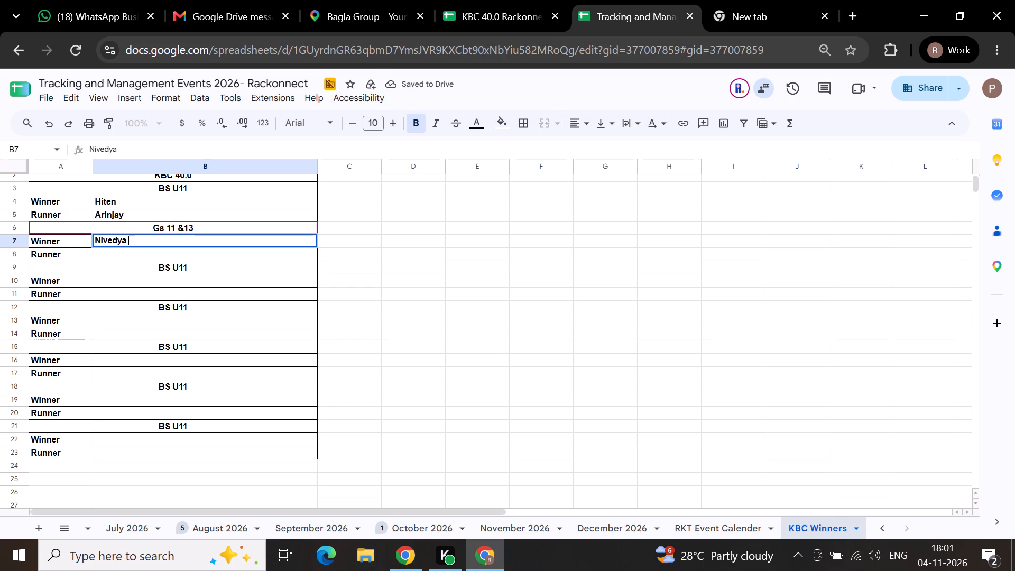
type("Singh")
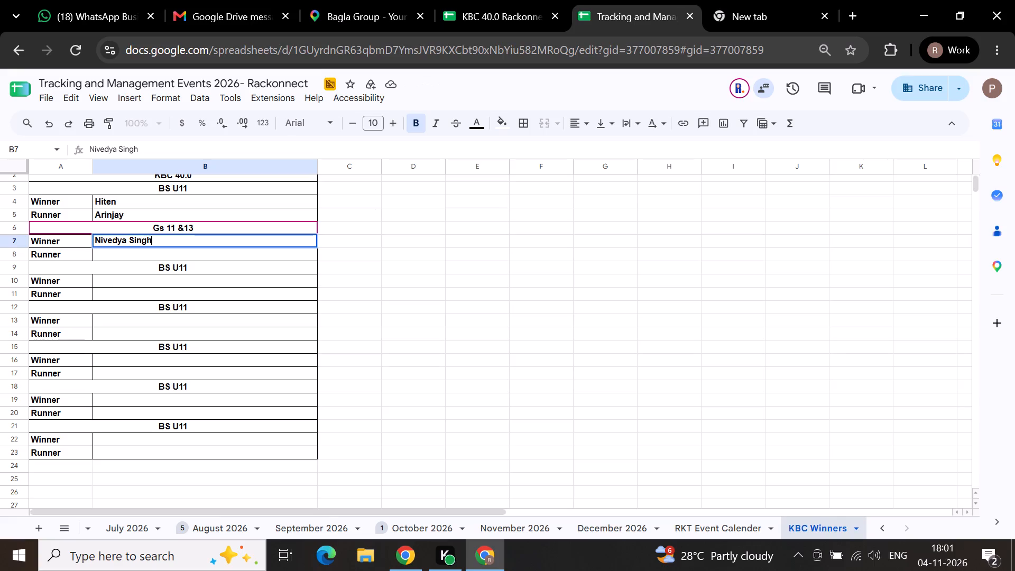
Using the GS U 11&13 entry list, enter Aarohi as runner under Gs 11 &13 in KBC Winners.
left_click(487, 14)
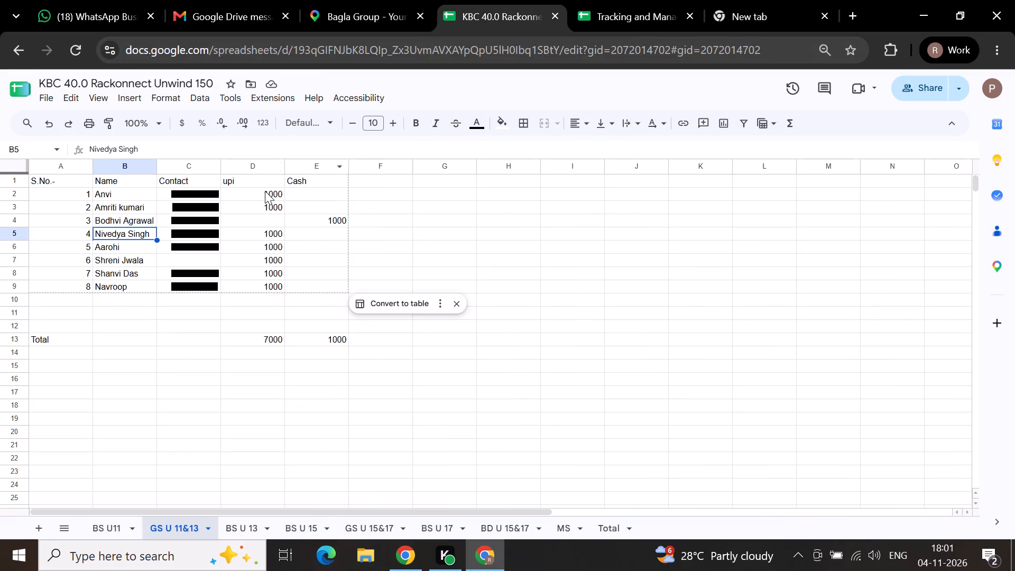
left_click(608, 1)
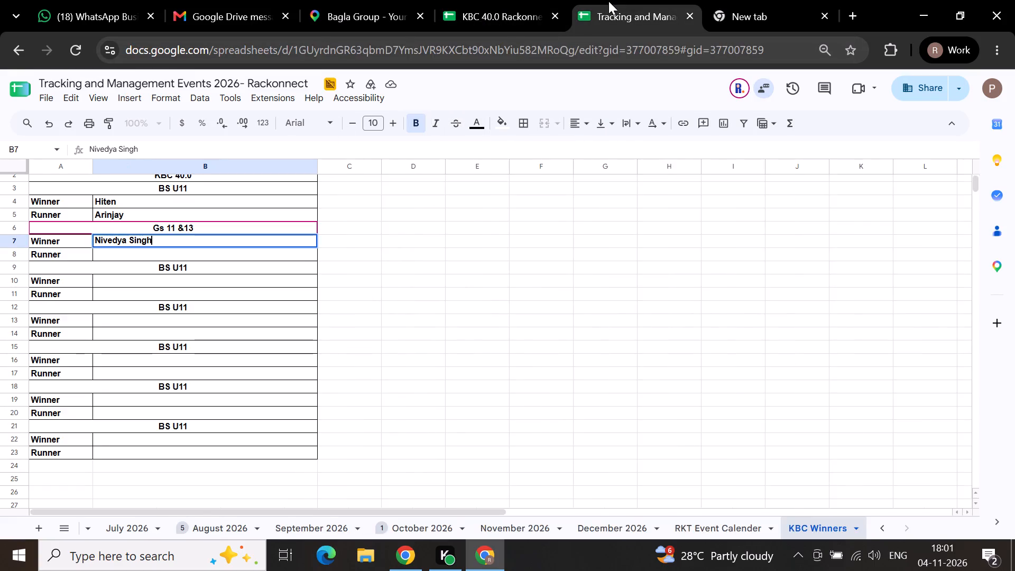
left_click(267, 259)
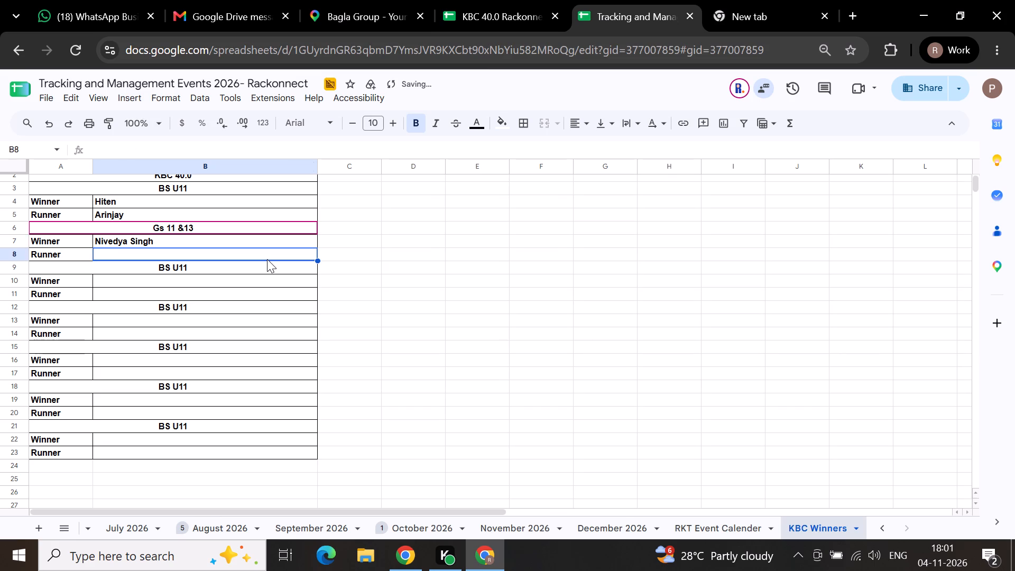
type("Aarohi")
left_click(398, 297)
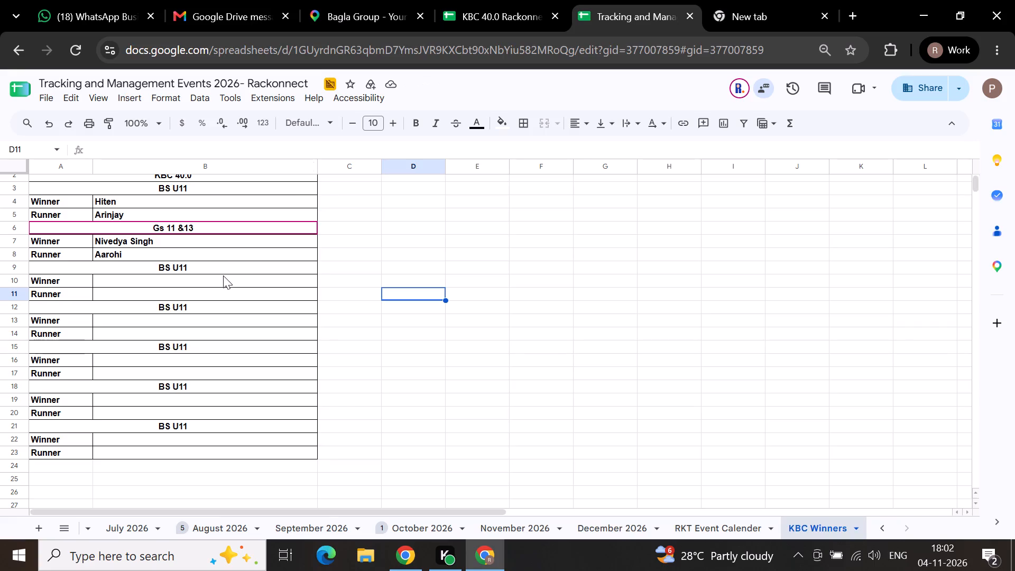
Find the event's results on the KBC 40.0 Total sheet and replace the BS U11 runner in KBC Winners with the listed runner-up.
left_click(478, 16)
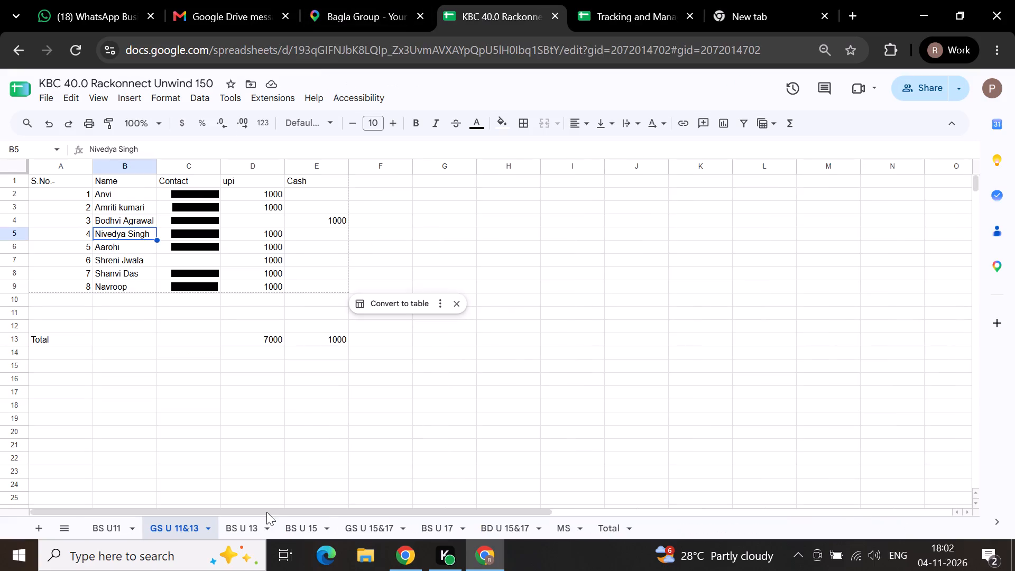
left_click(240, 527)
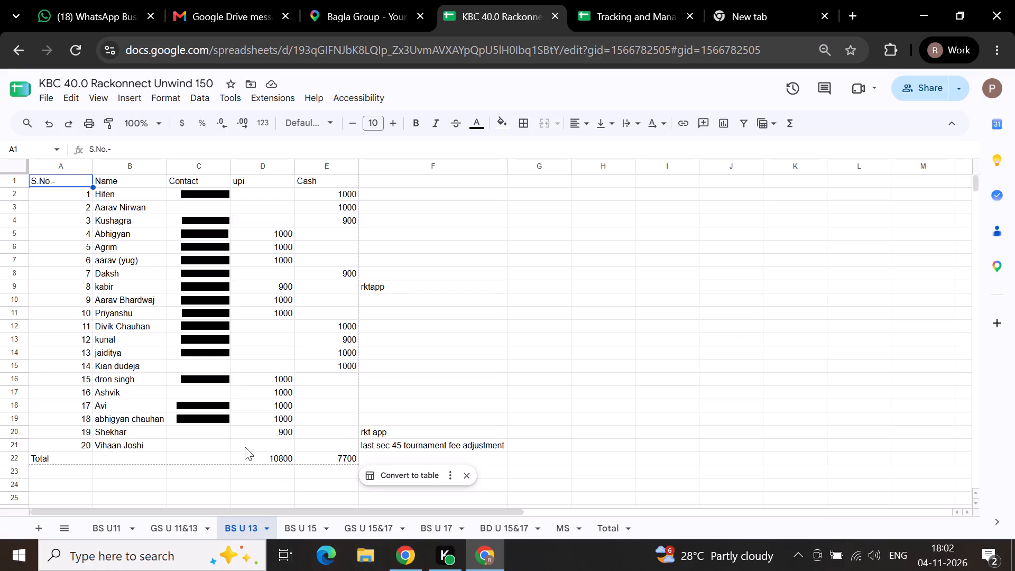
left_click(610, 522)
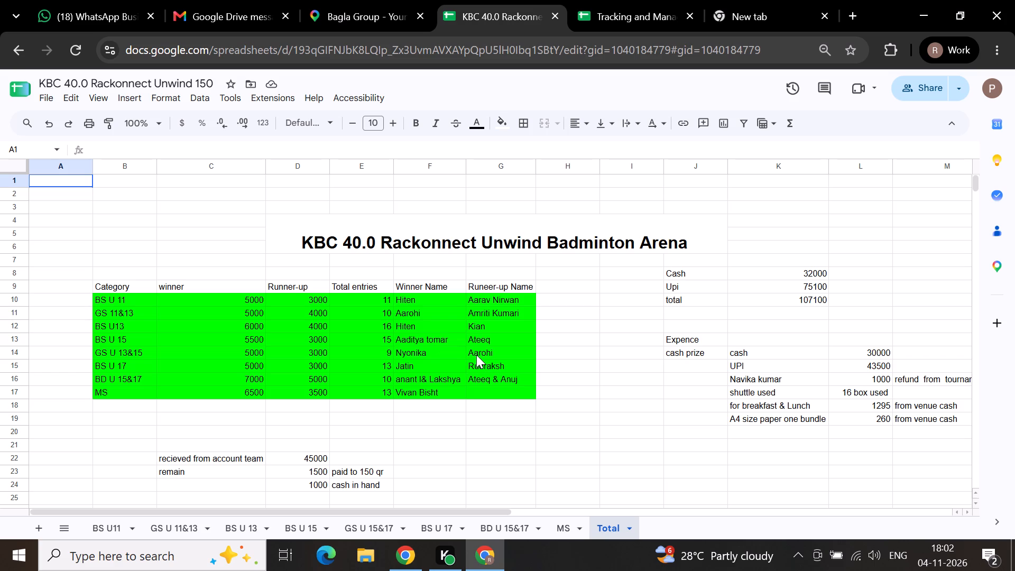
left_click(632, 2)
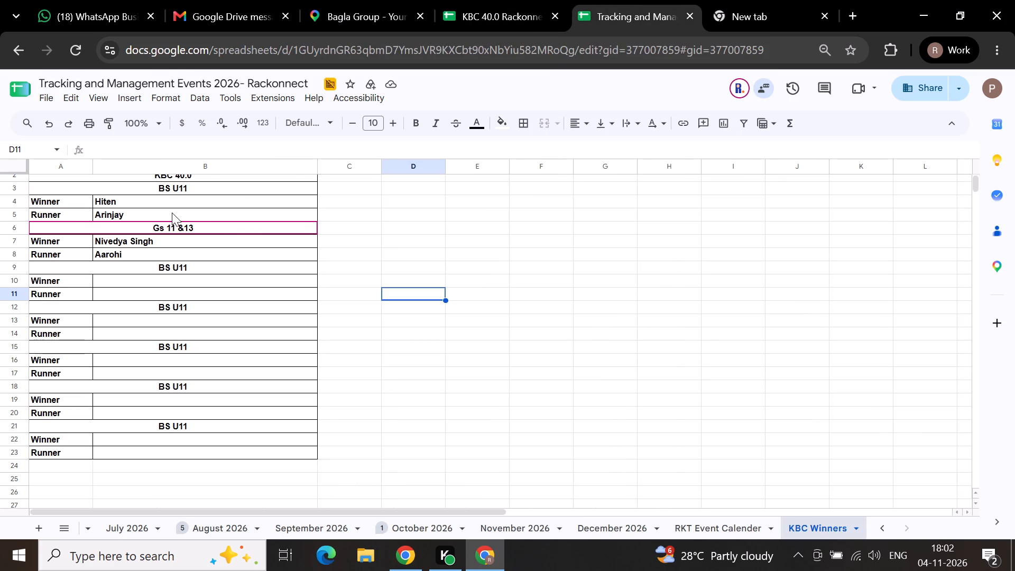
left_click(172, 213)
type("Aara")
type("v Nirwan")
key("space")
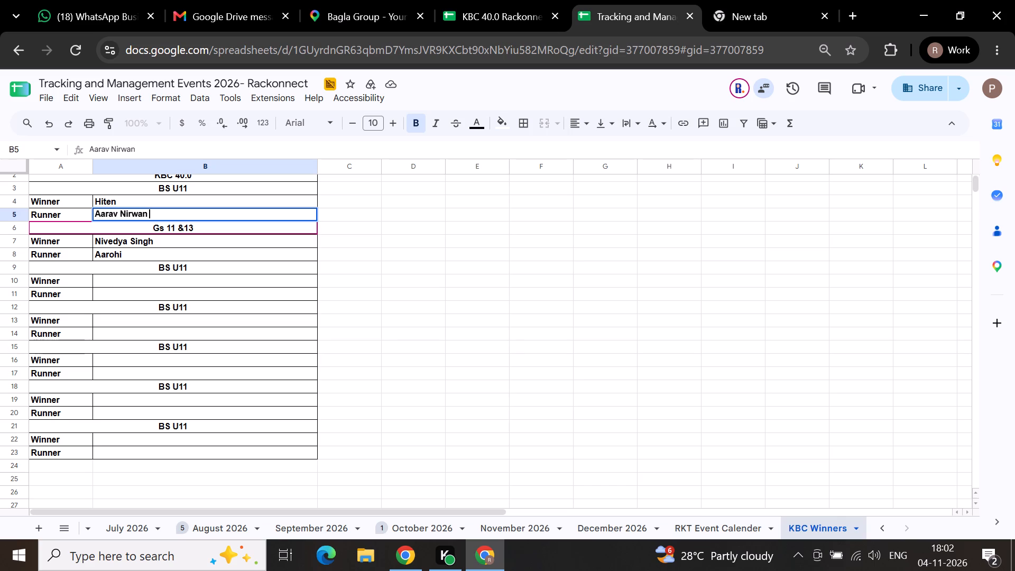
Enter the BS U13 results from the Total sheet in the third category block (rows 10–11): Hiten as winner, kian as runner.
left_click(131, 280)
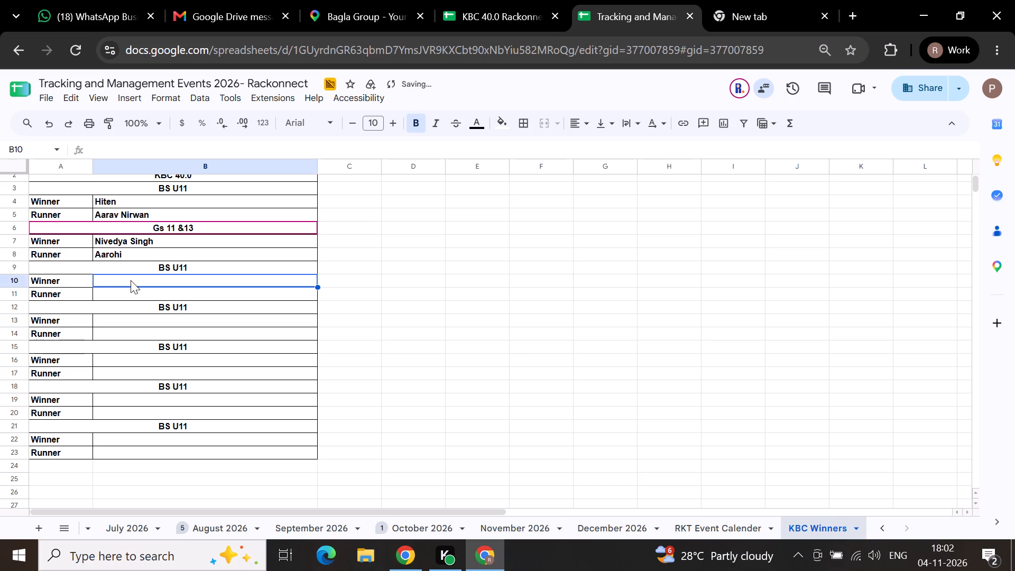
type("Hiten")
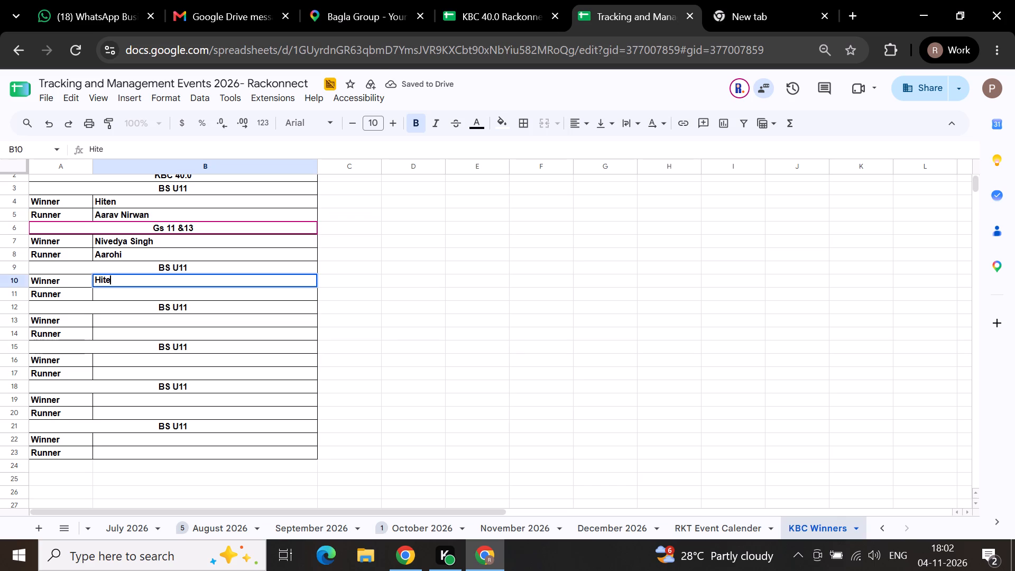
left_click(478, 1)
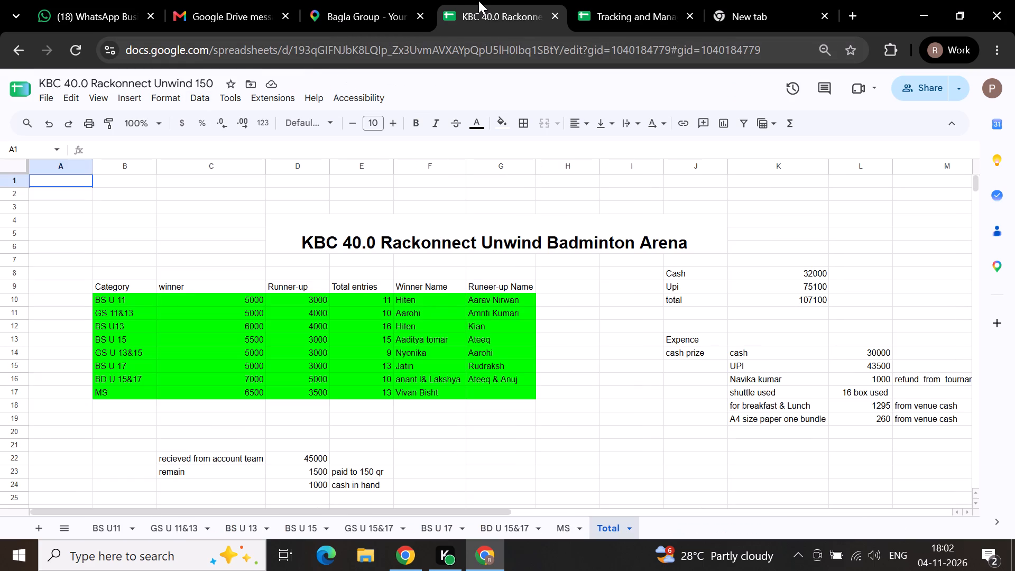
left_click(643, 16)
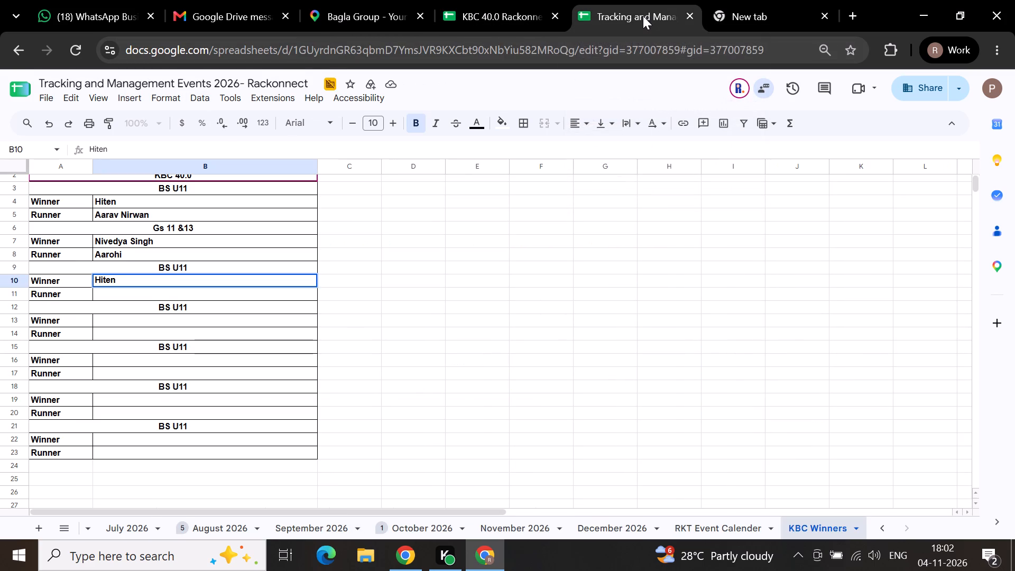
key("Down")
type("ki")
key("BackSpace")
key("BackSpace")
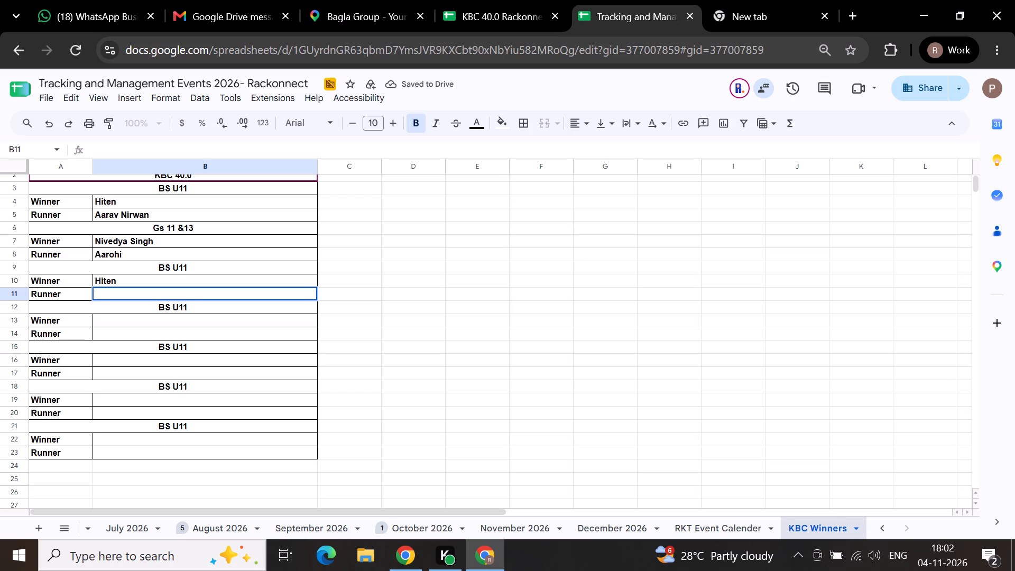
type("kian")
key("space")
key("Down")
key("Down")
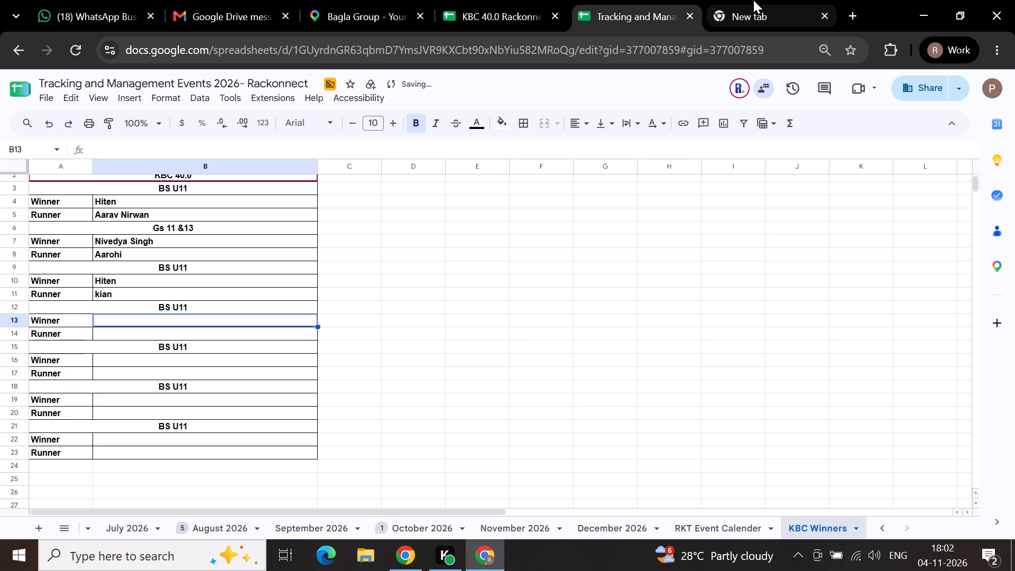
Following the Total sheet's category order, rename the row 9 heading in KBC Winners as BS U13 and the row 12 heading as BS U15.
left_click(518, 17)
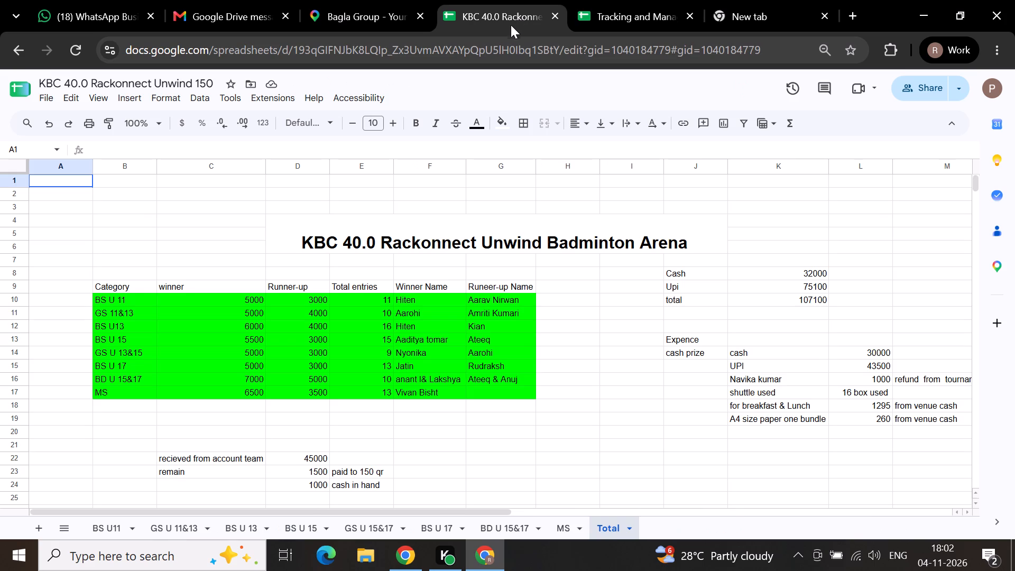
left_click(600, 11)
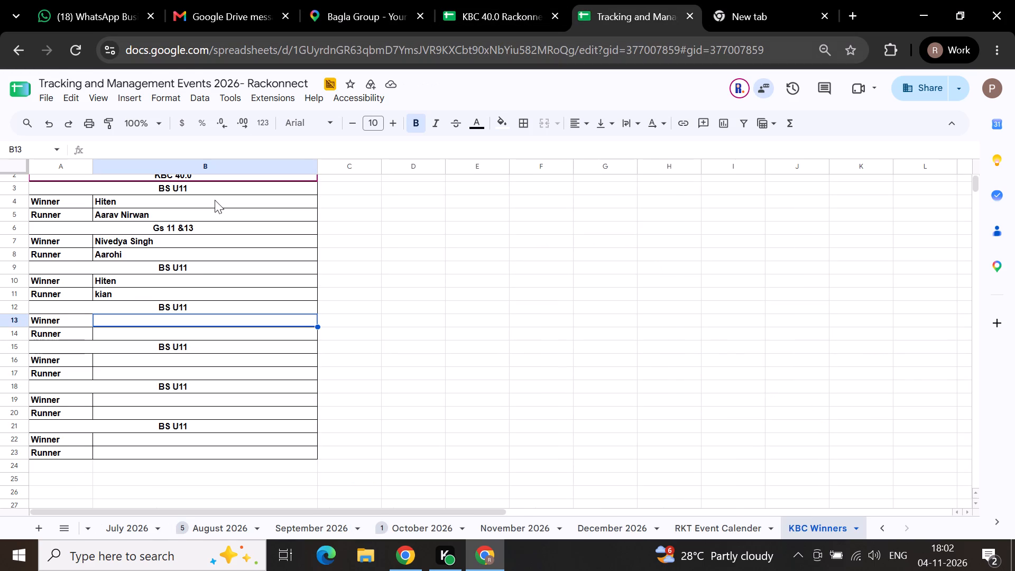
double_click(192, 268)
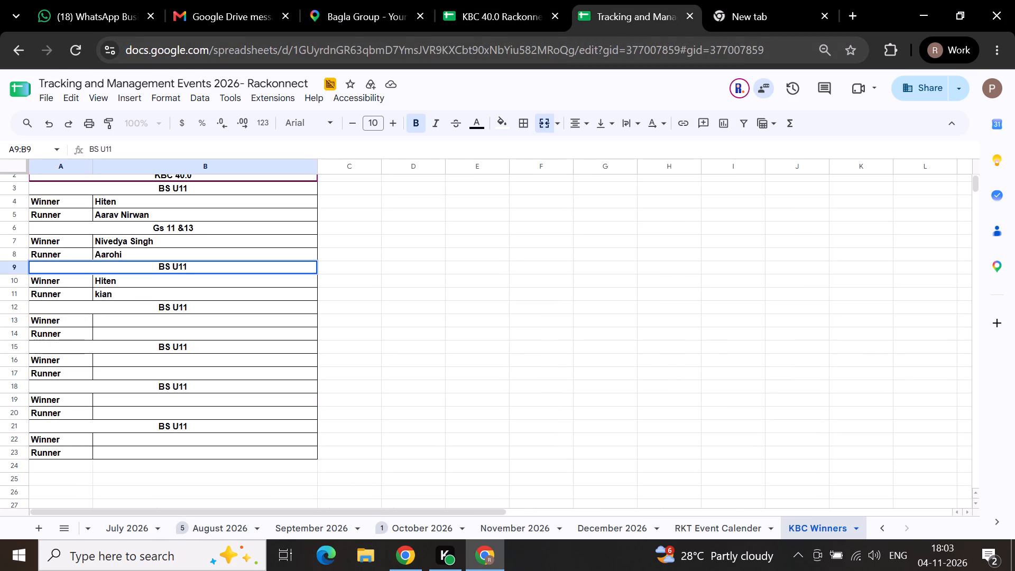
key("BackSpace")
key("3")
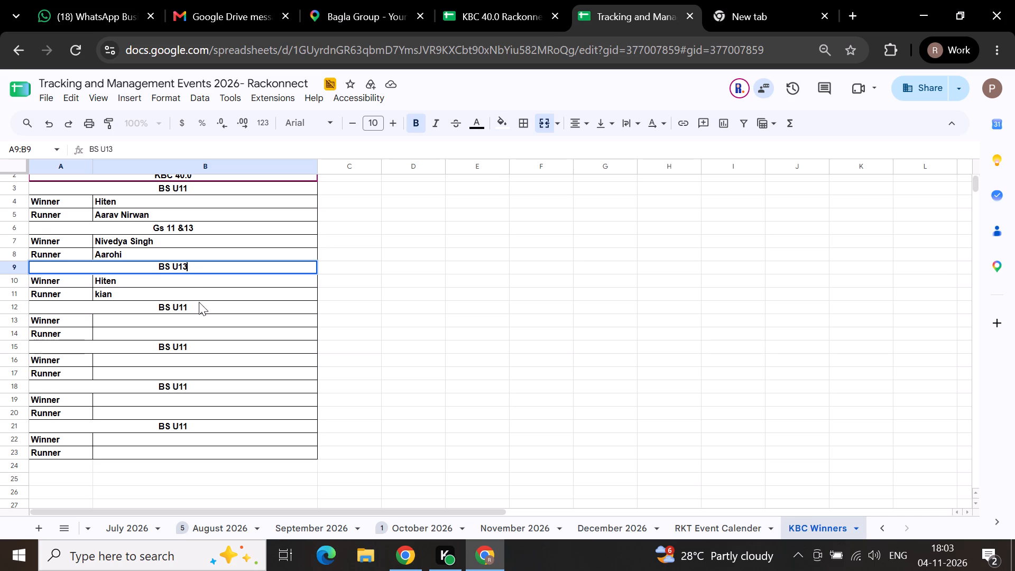
double_click(199, 307)
key("BackSpace")
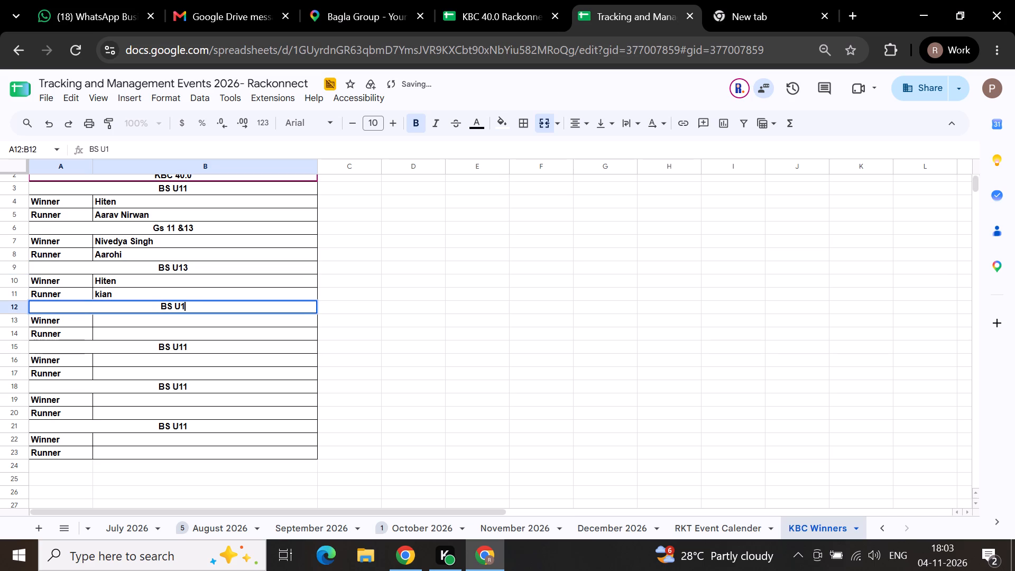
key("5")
Under BS U15 in KBC Winners, enter the winner listed on the Total sheet and Ateeq as runner.
left_click(187, 324)
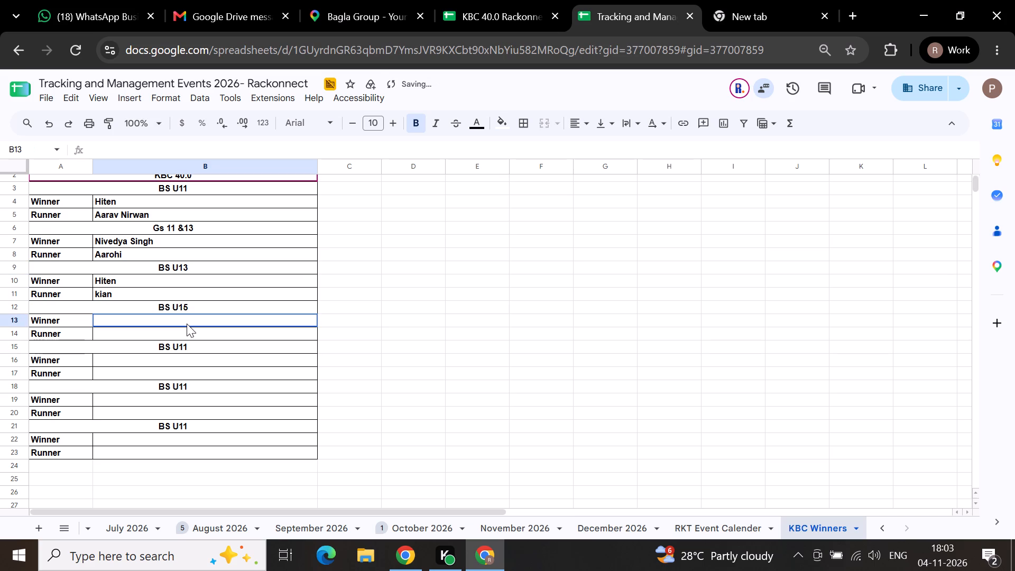
left_click(458, 3)
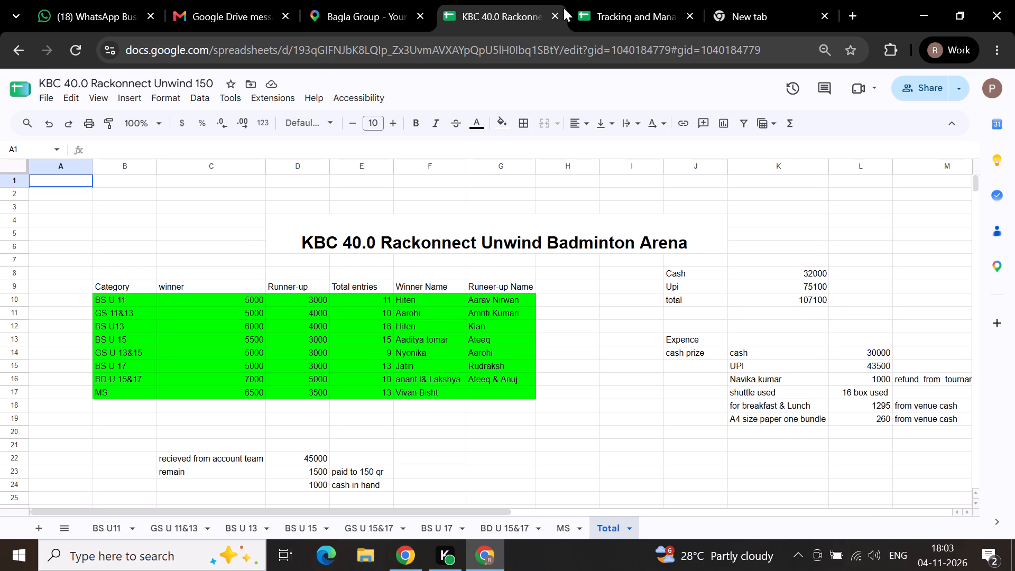
left_click(604, 6)
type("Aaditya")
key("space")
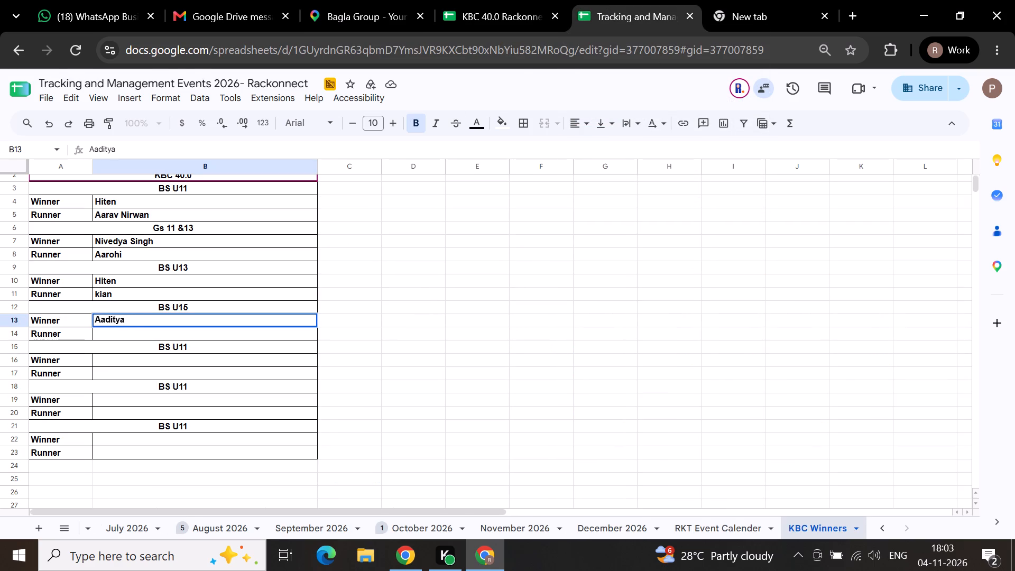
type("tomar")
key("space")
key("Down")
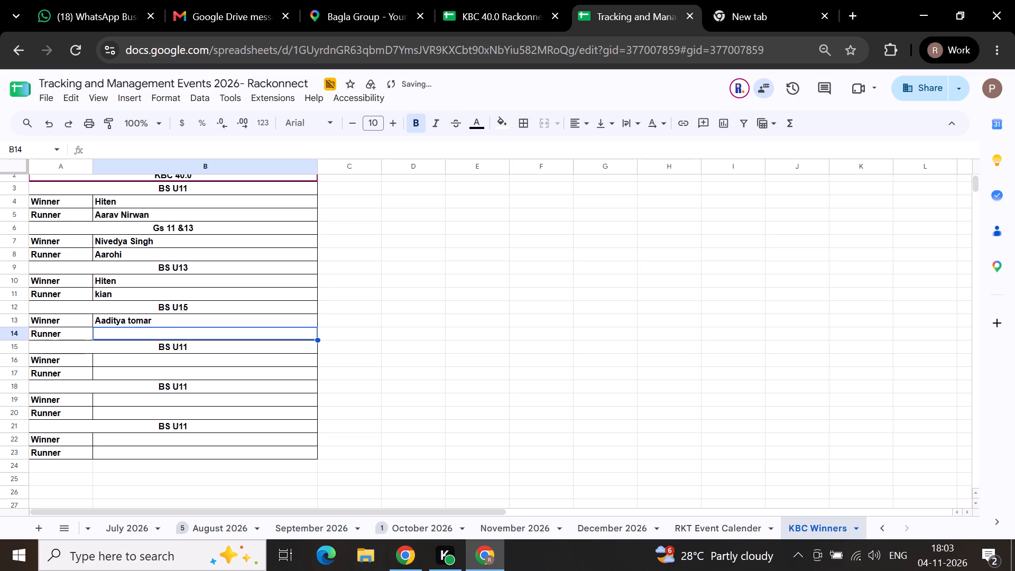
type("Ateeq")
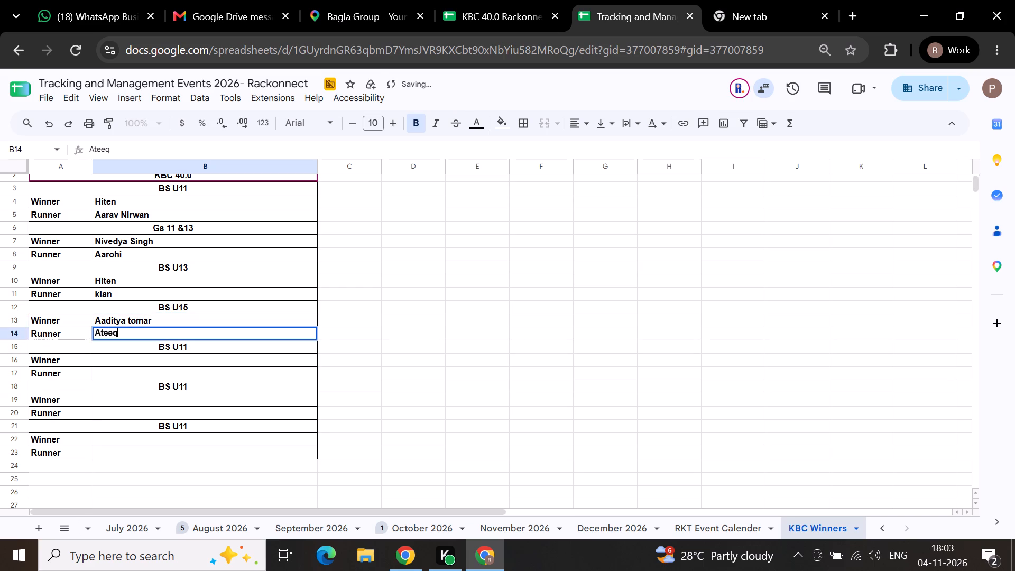
left_click(510, 268)
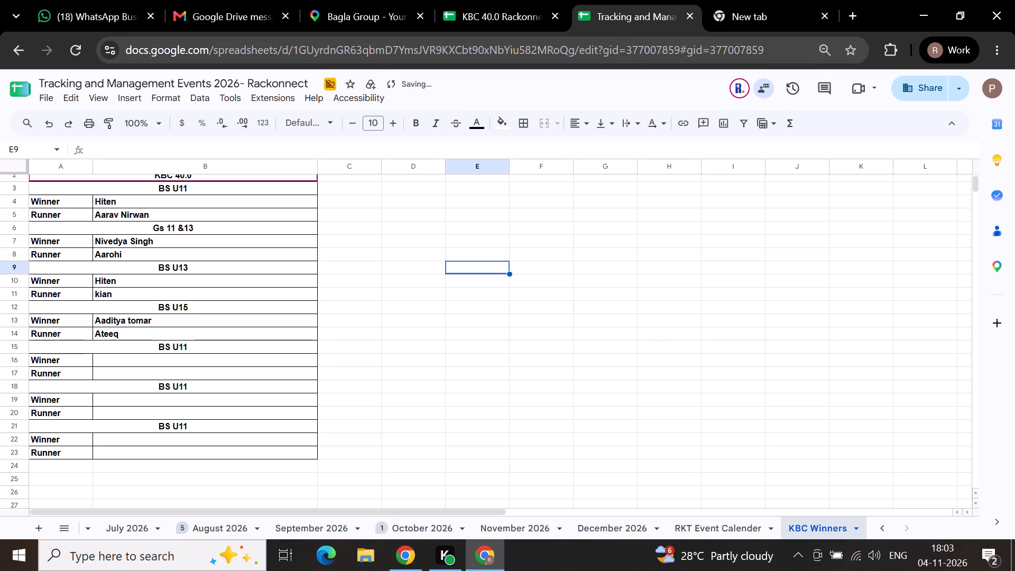
Correct the Gs 11 &13 entries from the Total sheet: set Aarohi as winner and the listed runner-up as runner.
left_click(509, 12)
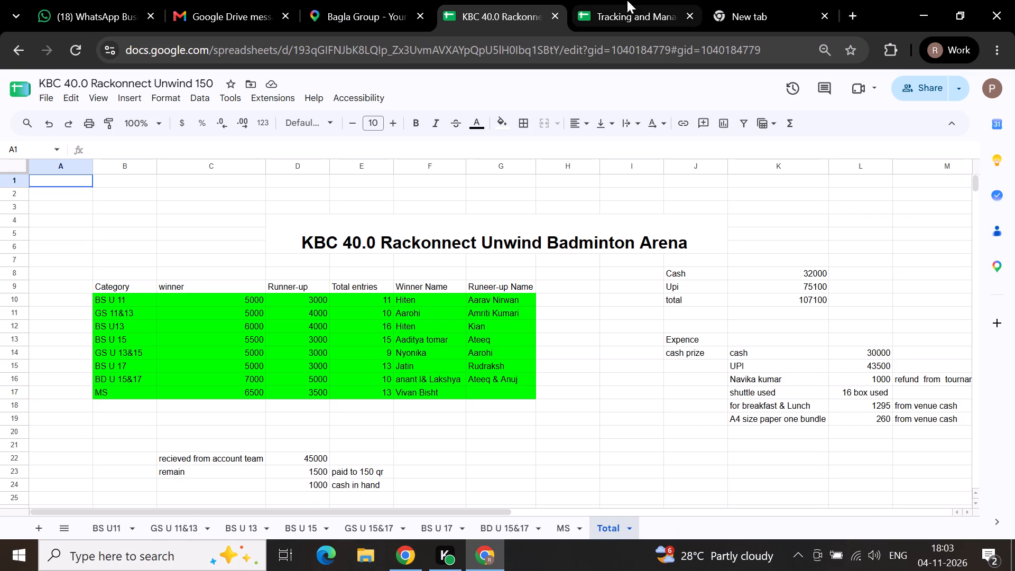
left_click(619, 12)
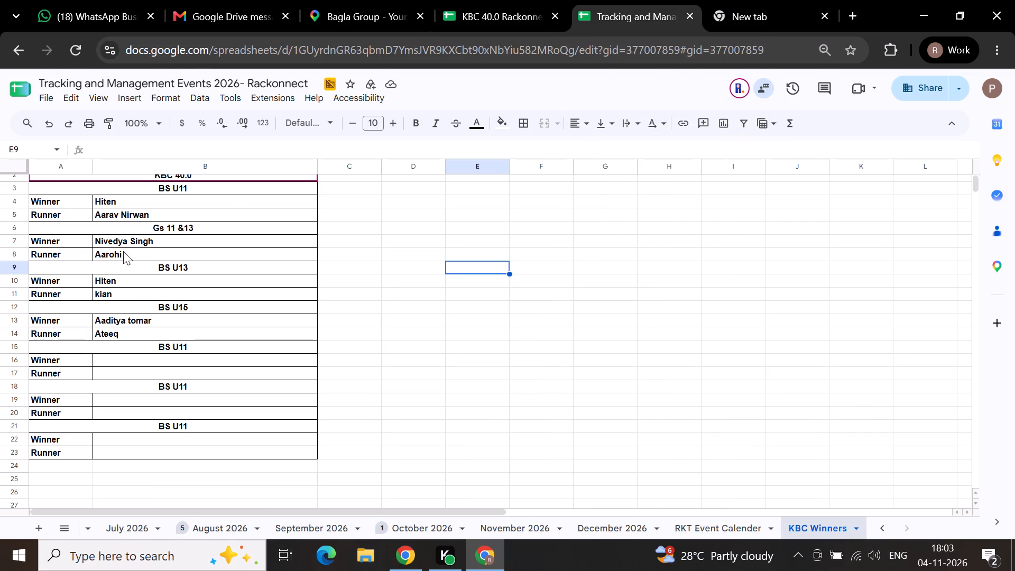
left_click(130, 245)
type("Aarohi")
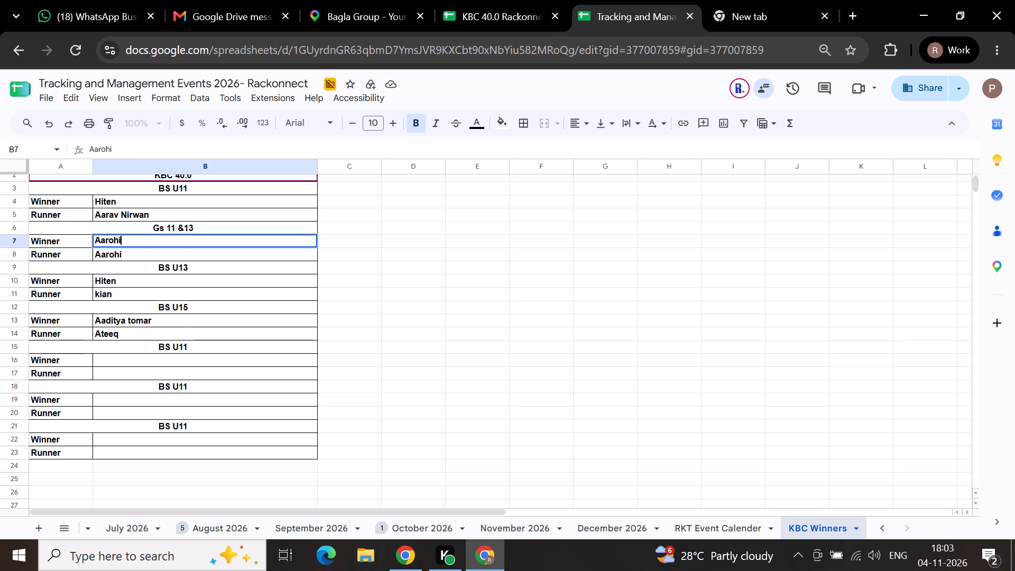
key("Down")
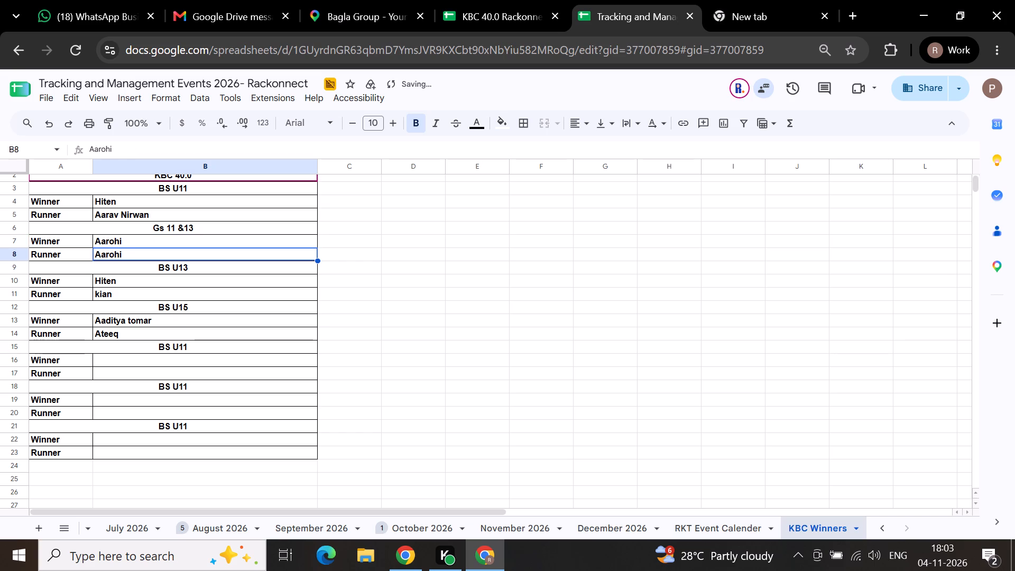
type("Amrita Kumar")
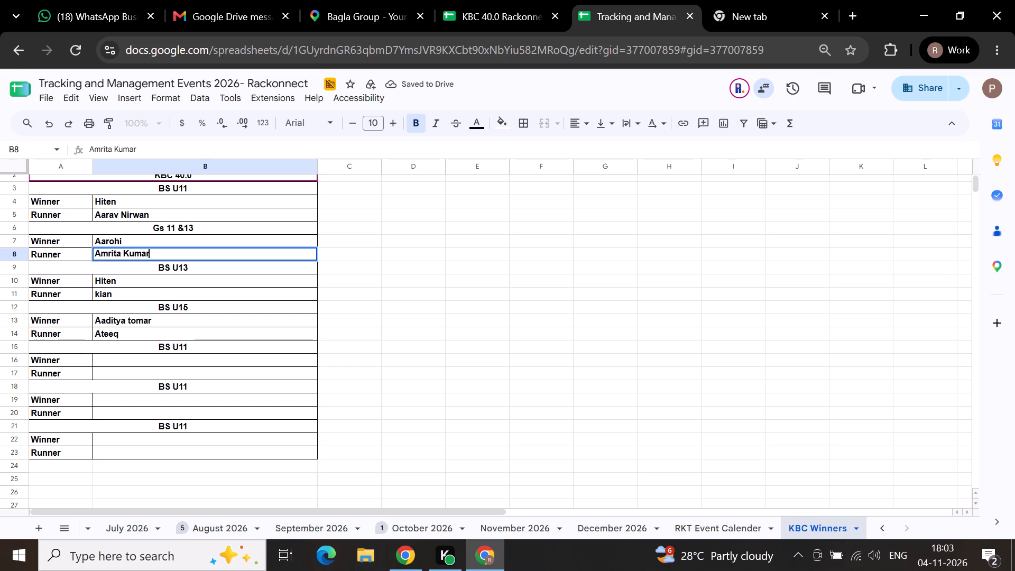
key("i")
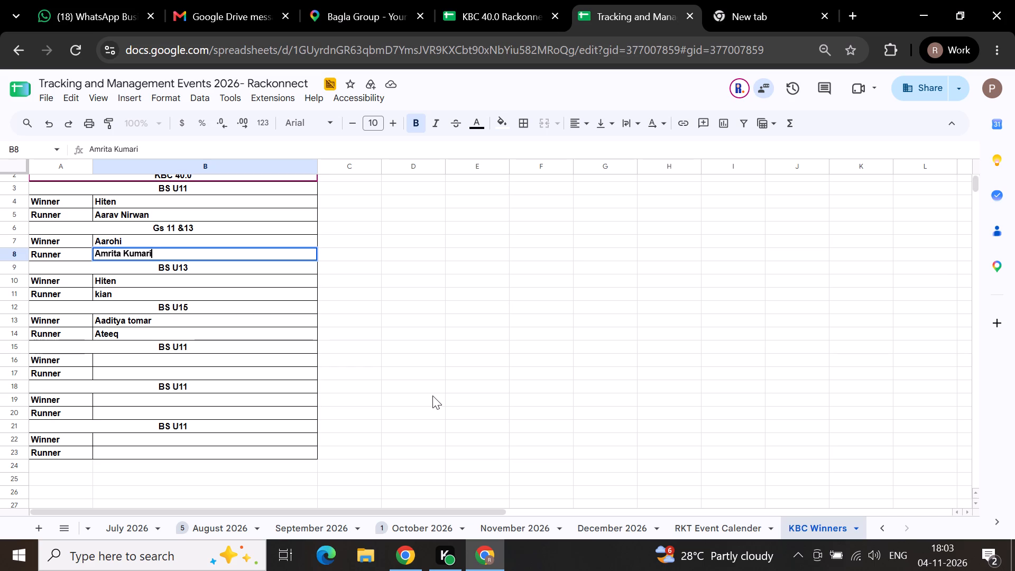
left_click(432, 395)
Replace the row 15 category heading in KBC Winners with GS 15.
double_click(235, 345)
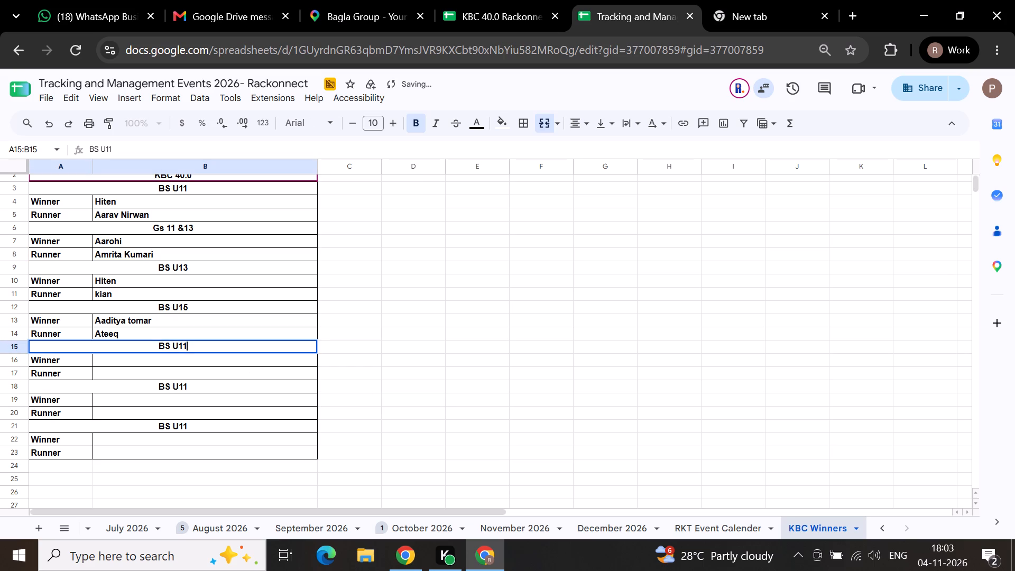
key("BackSpace")
key("BackSpace")
key("BackSpace")
key("BackSpace")
key("BackSpace")
key("BackSpace")
key("BackSpace")
key("BackSpace")
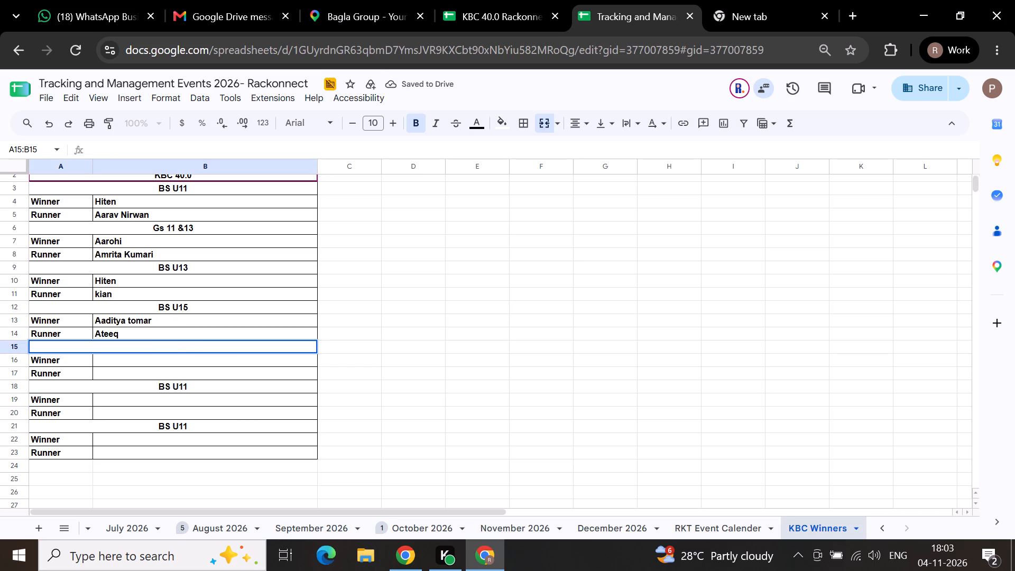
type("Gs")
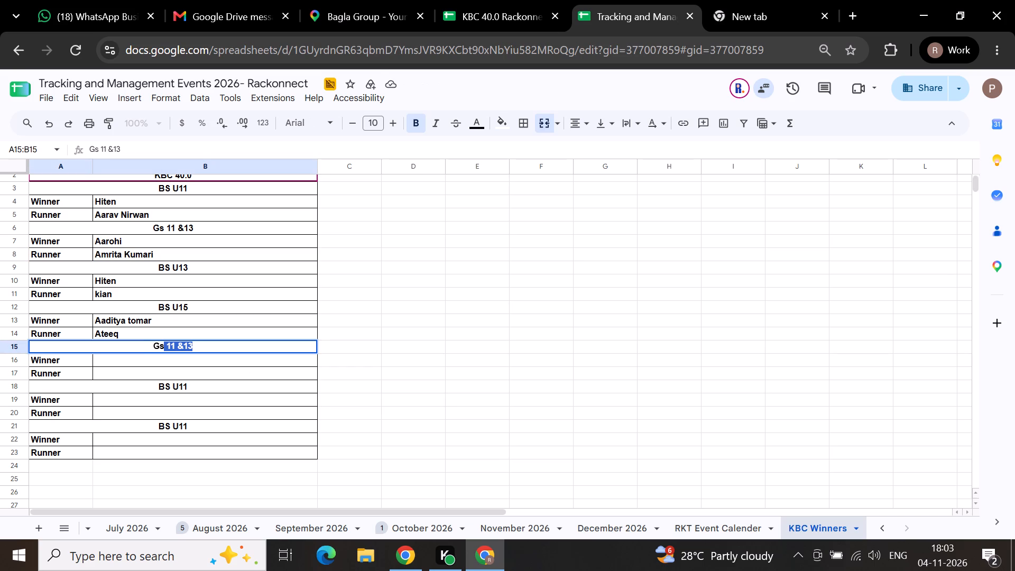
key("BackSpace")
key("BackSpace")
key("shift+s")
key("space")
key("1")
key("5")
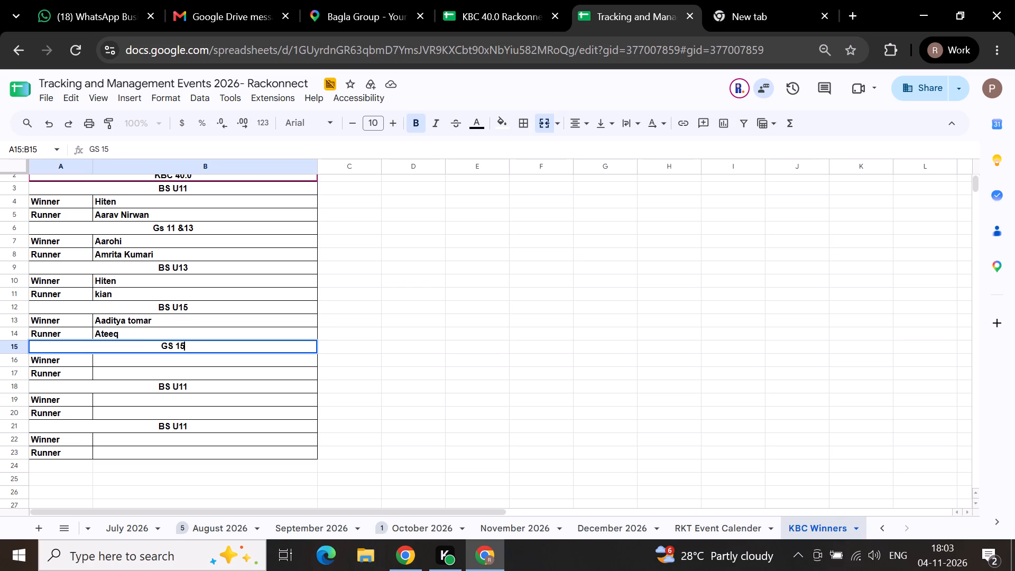
left_click(542, 350)
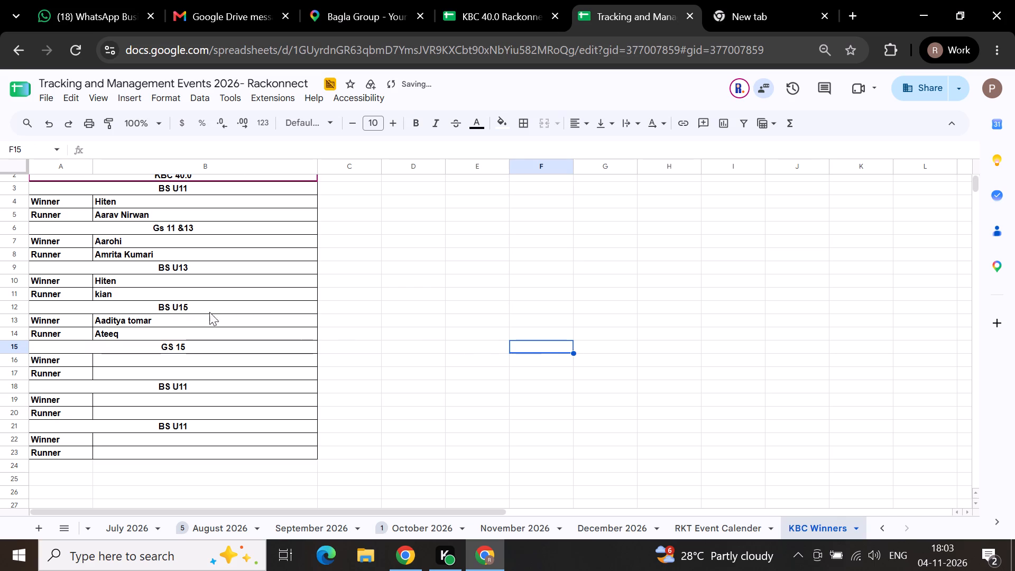
Correct the row 15 heading to read GS U15 by adding the missing capital U.
double_click(178, 343)
left_click(174, 343)
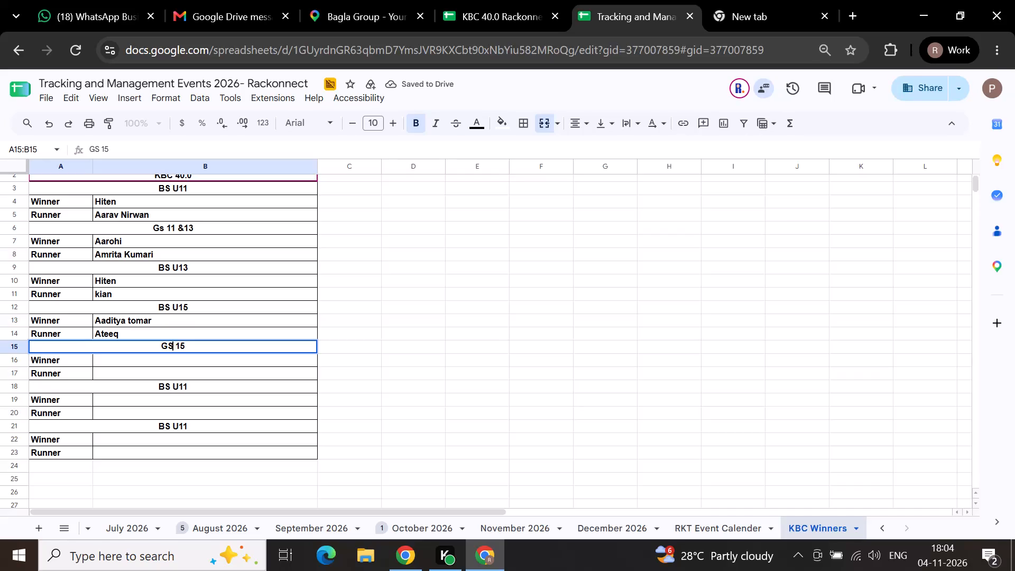
left_click(174, 343)
key("Right")
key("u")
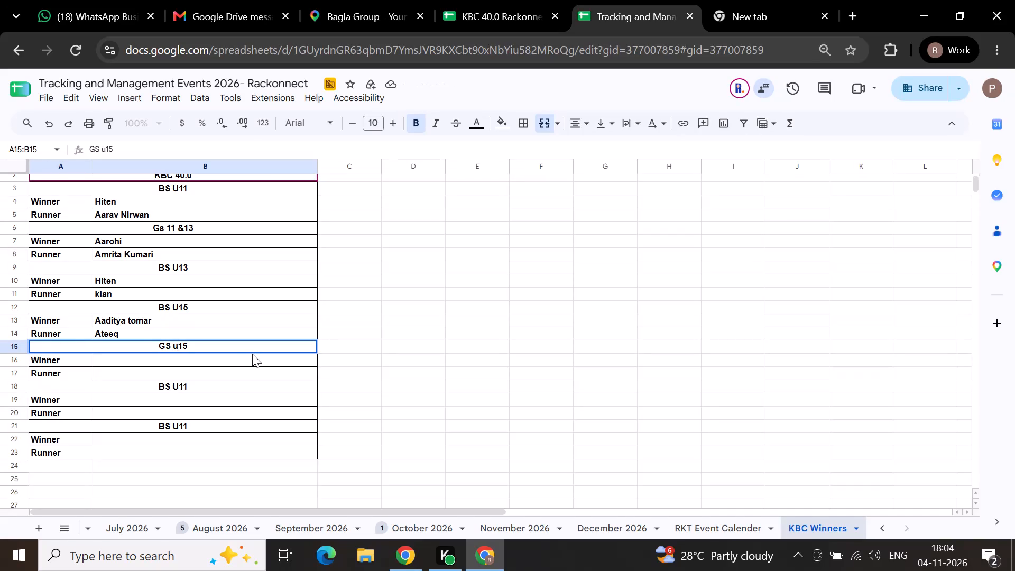
key("BackSpace")
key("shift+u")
Using the Total sheet's GS U 13&15 results, enter Nayonika as winner and Aarohi as runner under GS U15.
left_click_drag(478, 364, 471, 8)
left_click(471, 8)
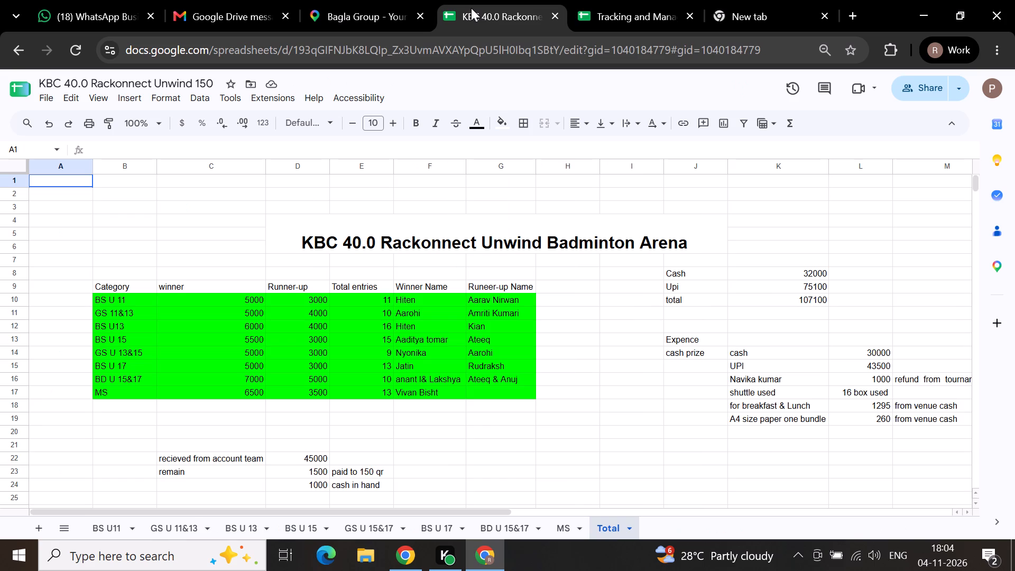
left_click(646, 0)
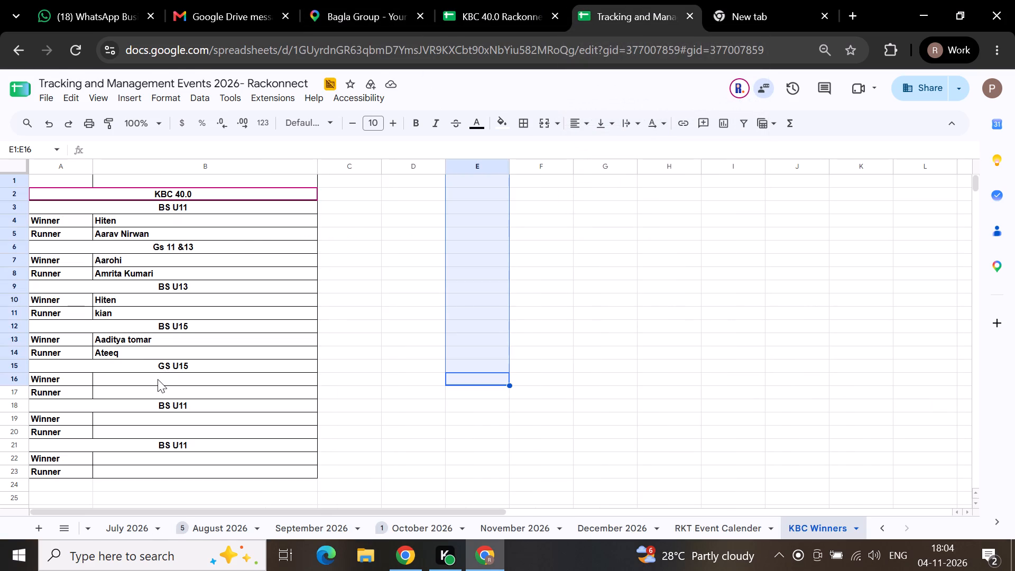
left_click(158, 379)
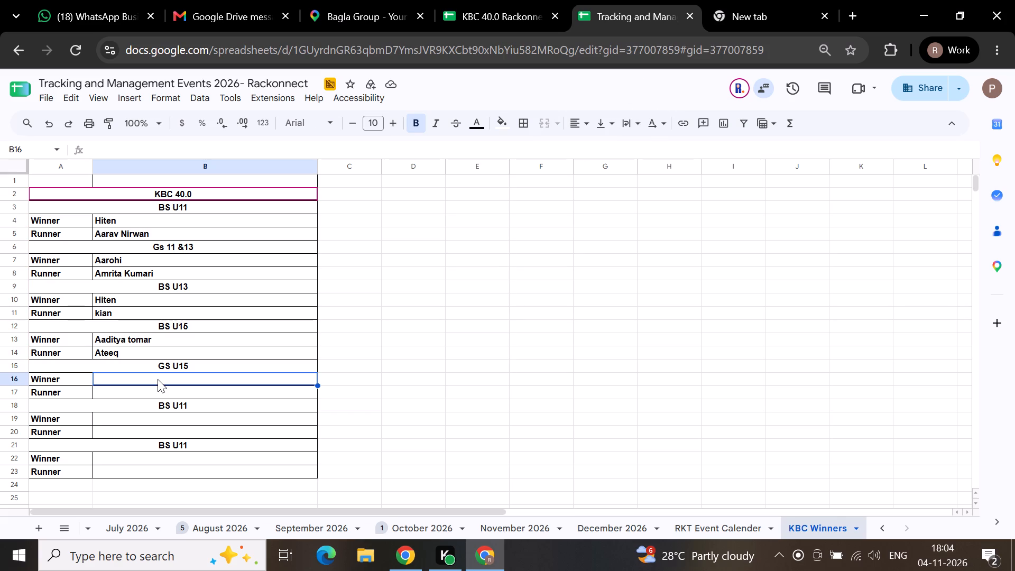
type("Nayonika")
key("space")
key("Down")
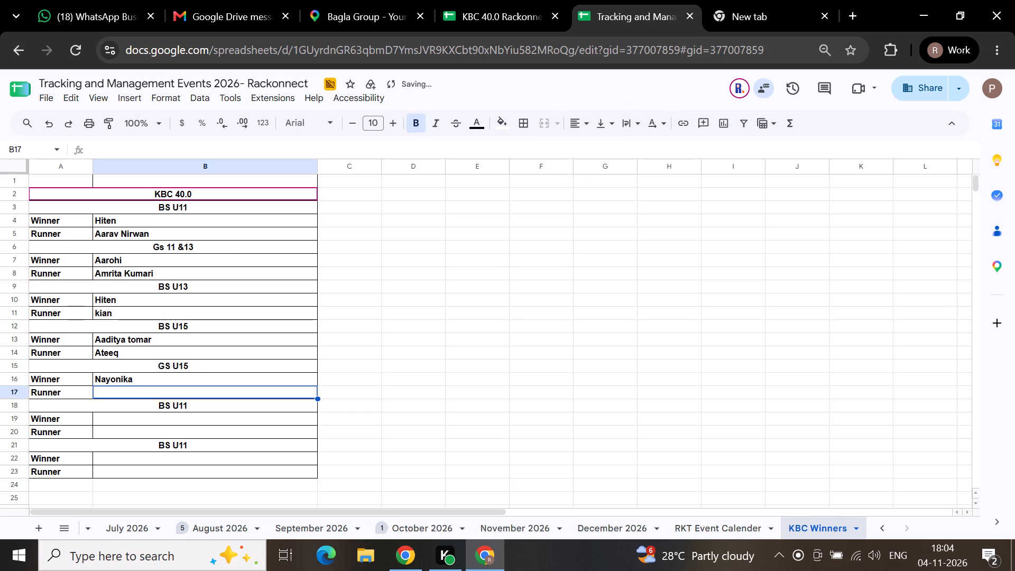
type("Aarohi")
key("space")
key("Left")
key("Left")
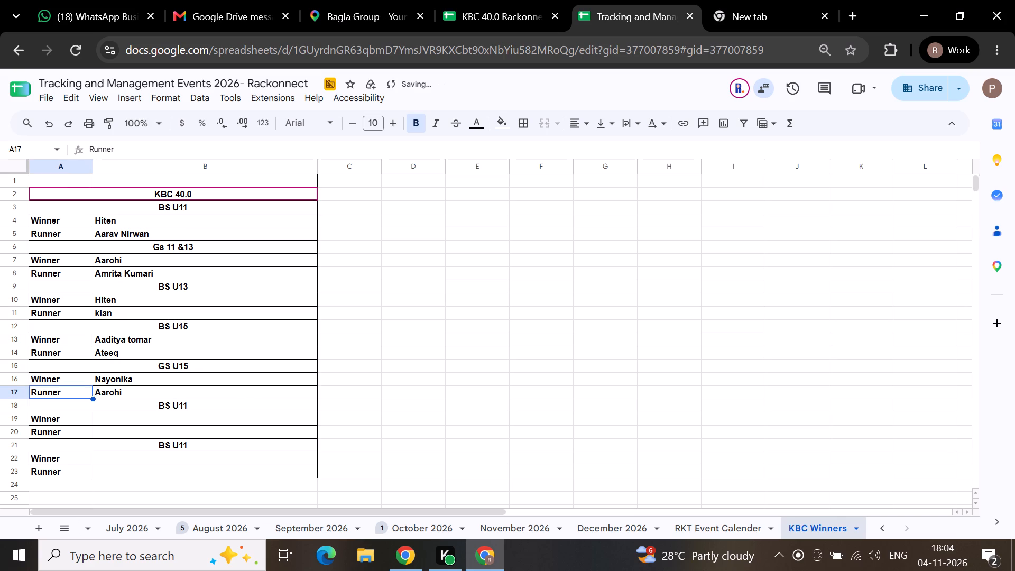
Following the Total sheet's category order, rename the row 18 heading in KBC Winners as BS U17.
left_click(210, 407)
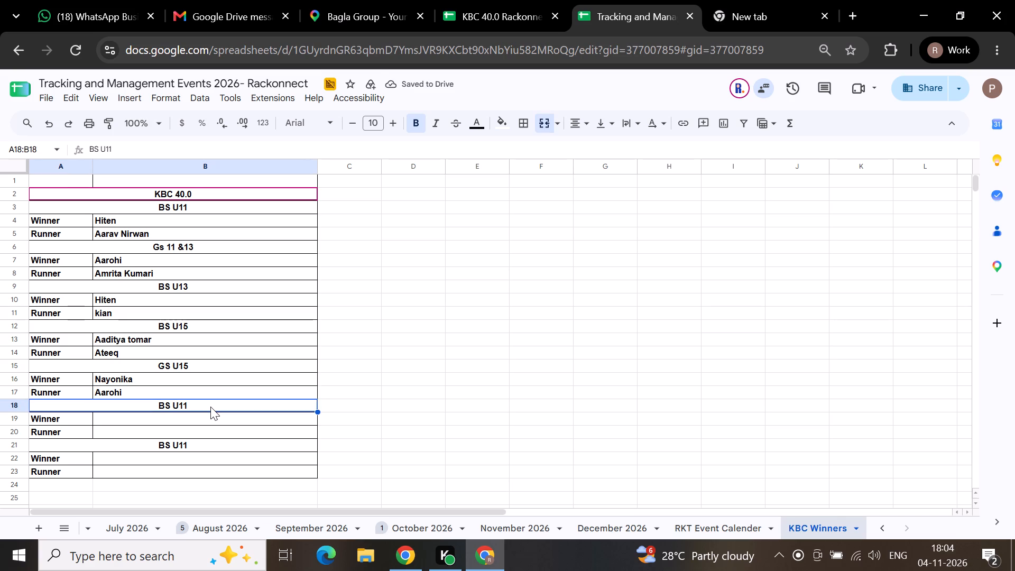
left_click(511, 25)
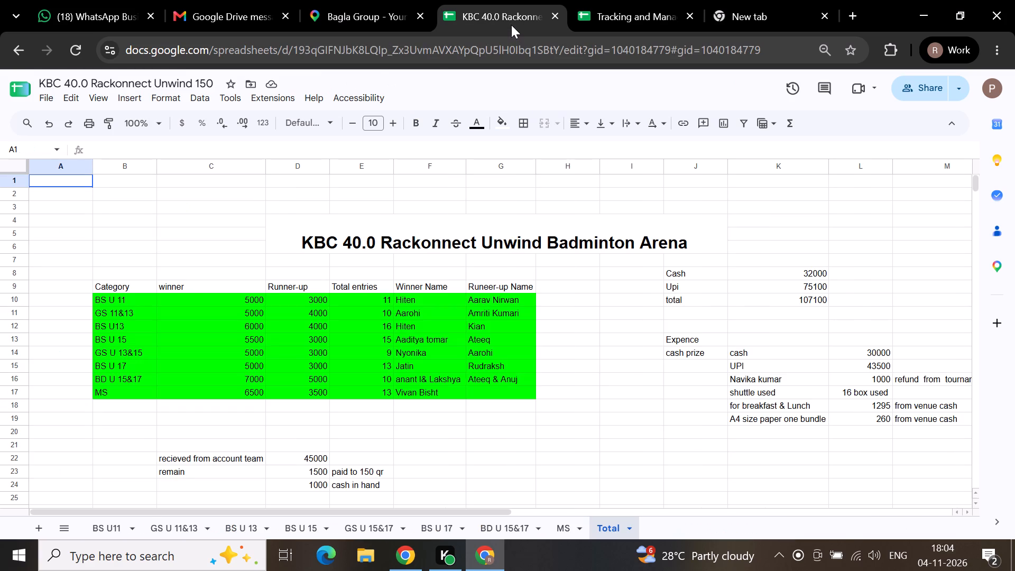
left_click(615, 7)
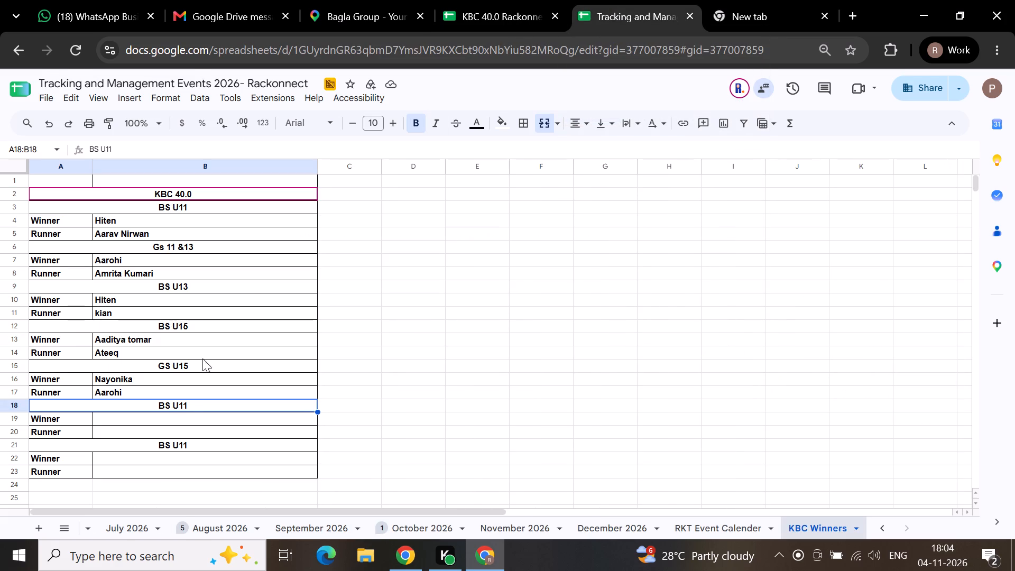
double_click(191, 405)
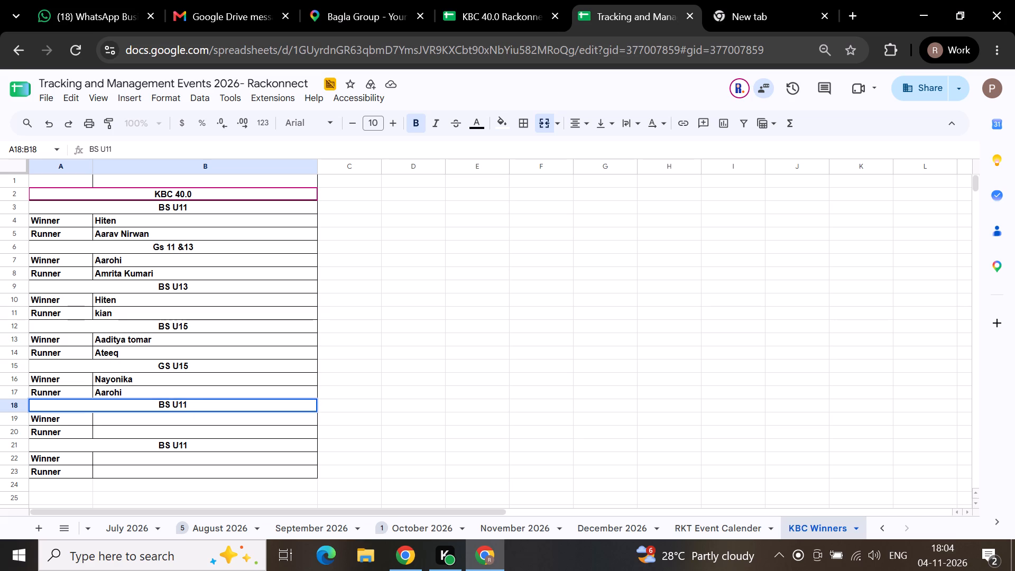
key("BackSpace")
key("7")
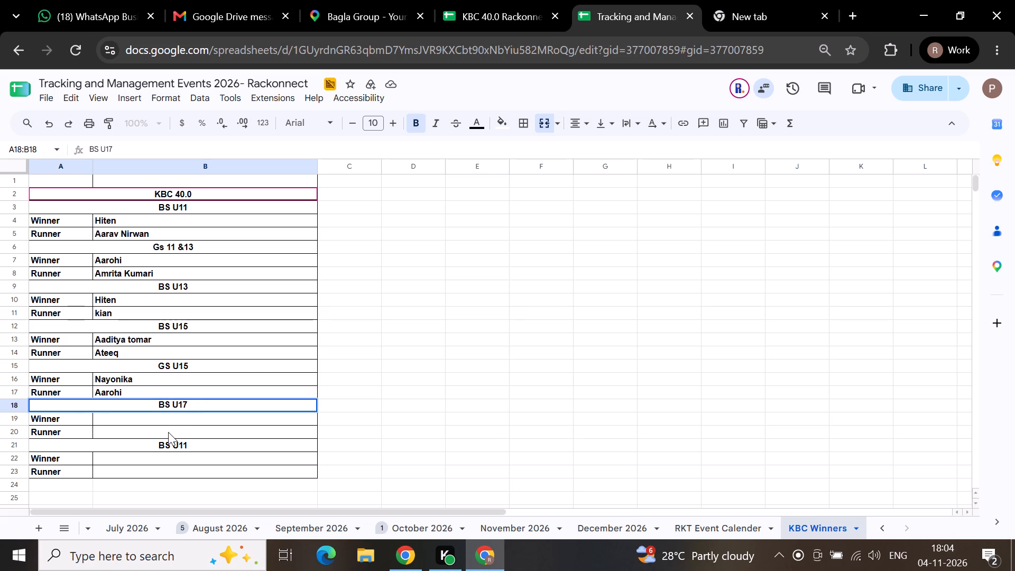
Under BS U17 in KBC Winners, enter Jatin as winner and Rudraksh as runner.
left_click(177, 424)
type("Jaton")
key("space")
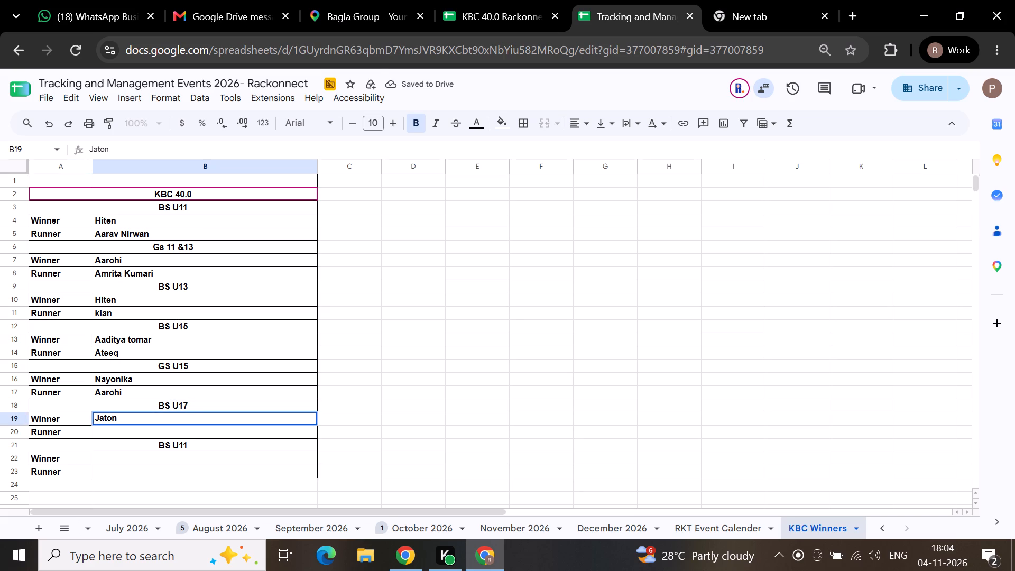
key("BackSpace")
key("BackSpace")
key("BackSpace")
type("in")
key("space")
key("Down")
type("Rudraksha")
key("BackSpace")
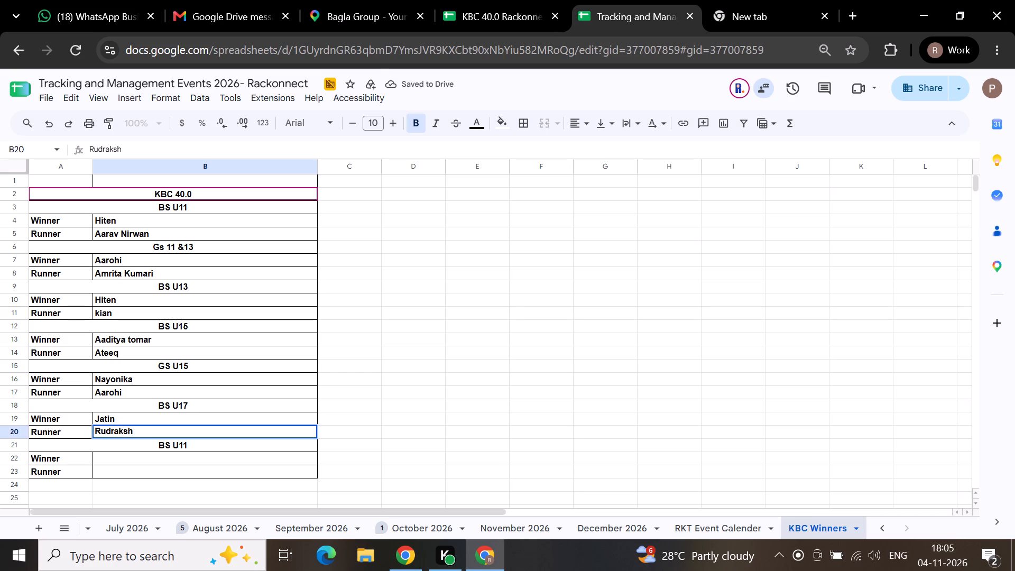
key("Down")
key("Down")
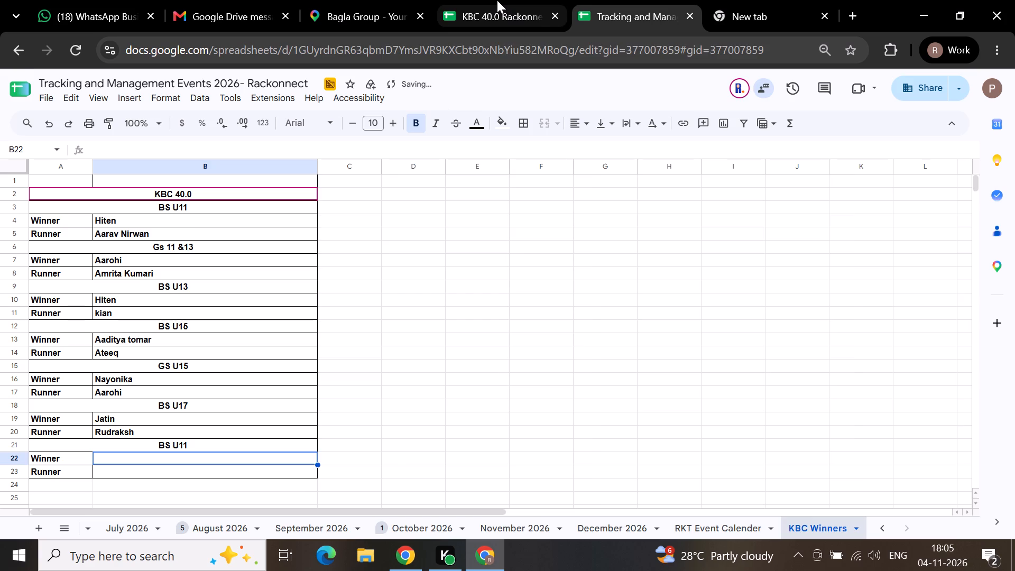
Check the next category on the Total sheet and rename the row 21 heading in KBC Winners as BD U17.
left_click(497, 0)
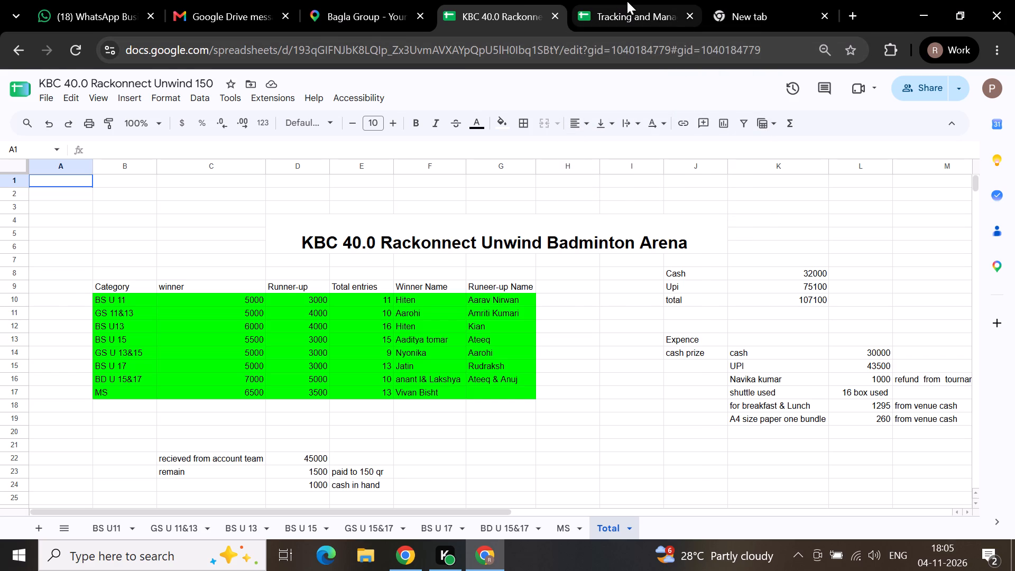
left_click(627, 1)
double_click(173, 440)
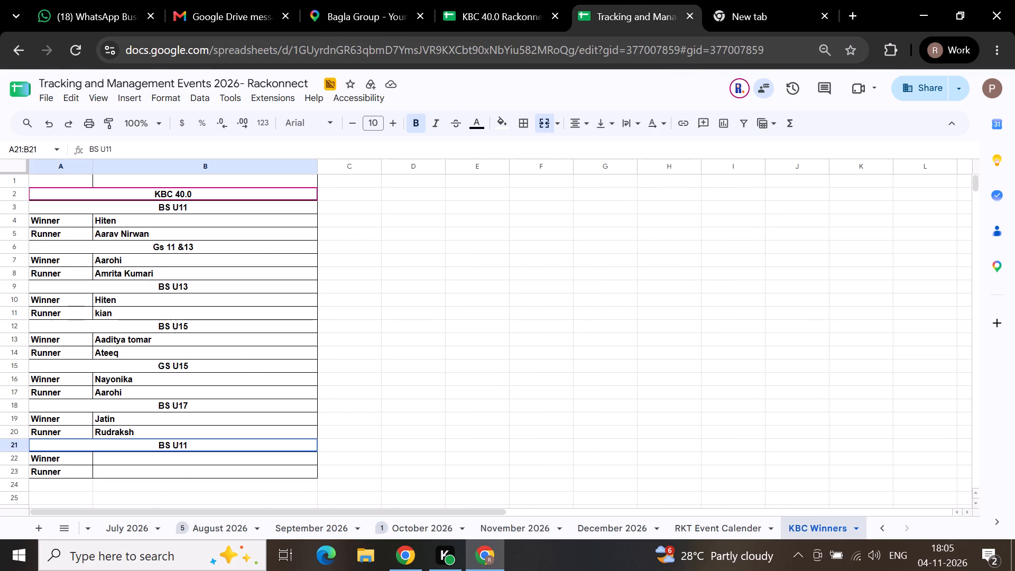
left_click(173, 443)
double_click(173, 443)
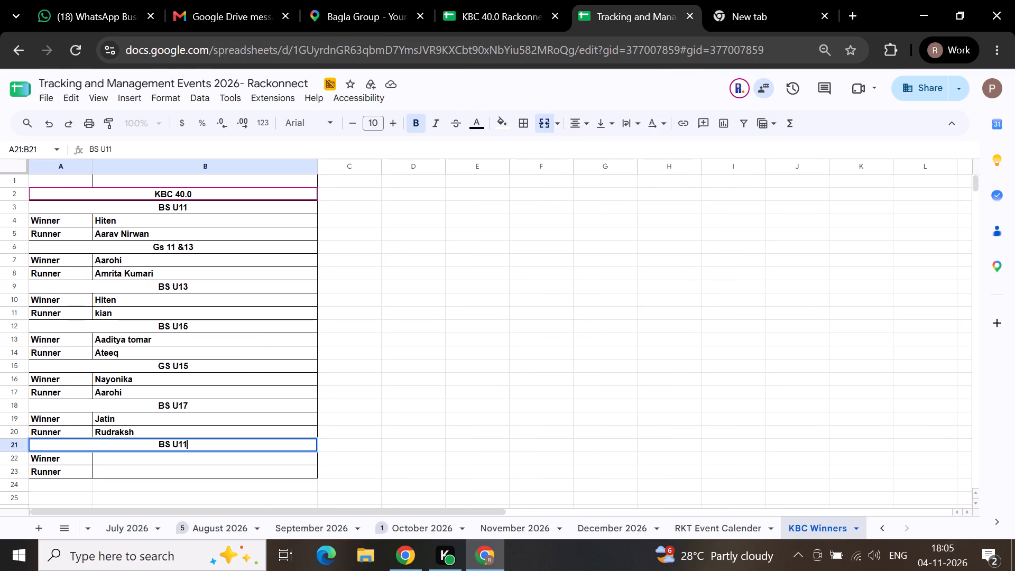
left_click(170, 443)
key("BackSpace")
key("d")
key("BackSpace")
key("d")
key("BackSpace")
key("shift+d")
key("Right")
key("Right")
key("Right")
key("Right")
key("BackSpace")
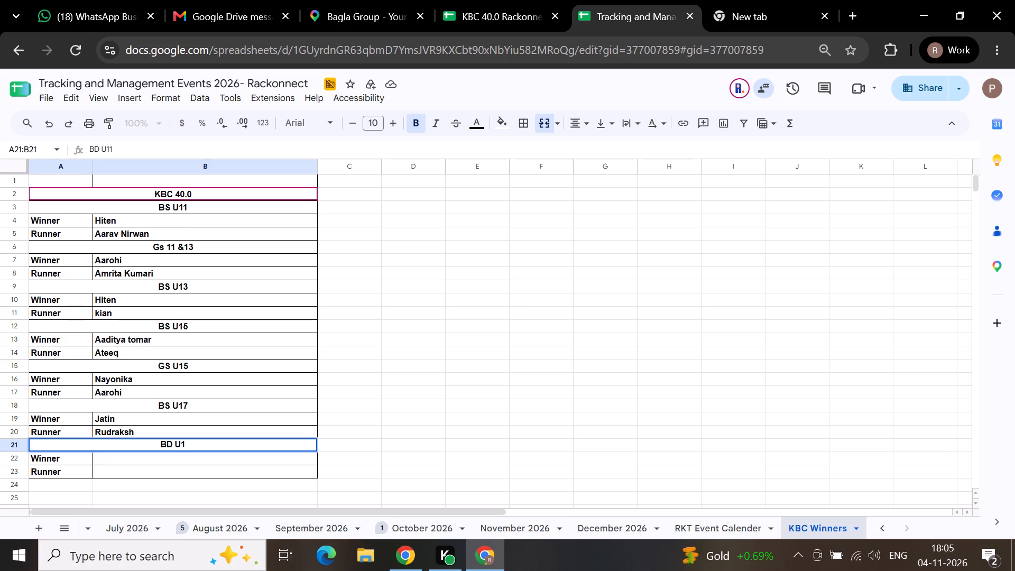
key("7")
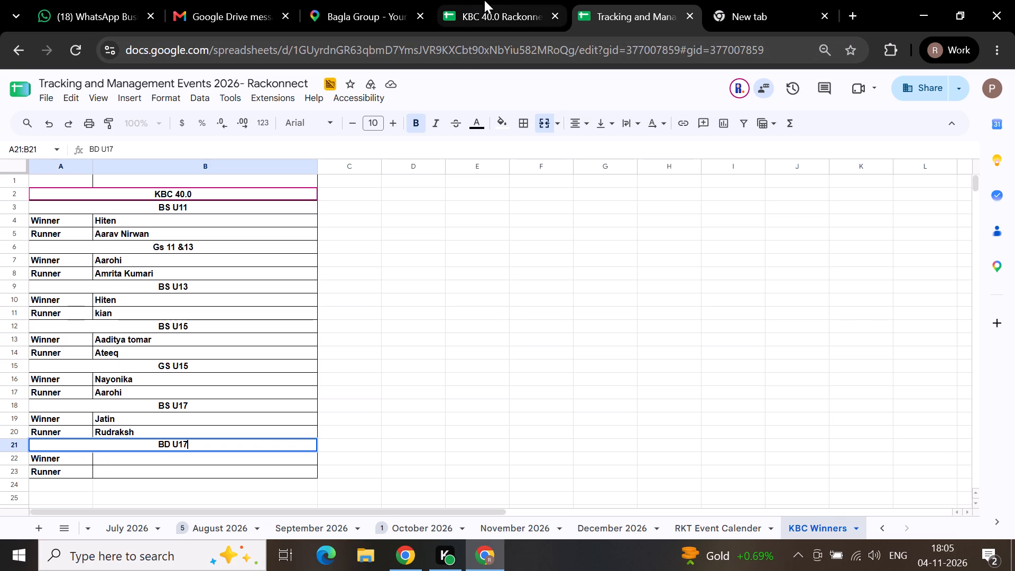
Recheck the doubles category on the Total sheet and correct the row 21 heading in KBC Winners to BD U 15&17.
left_click(482, 5)
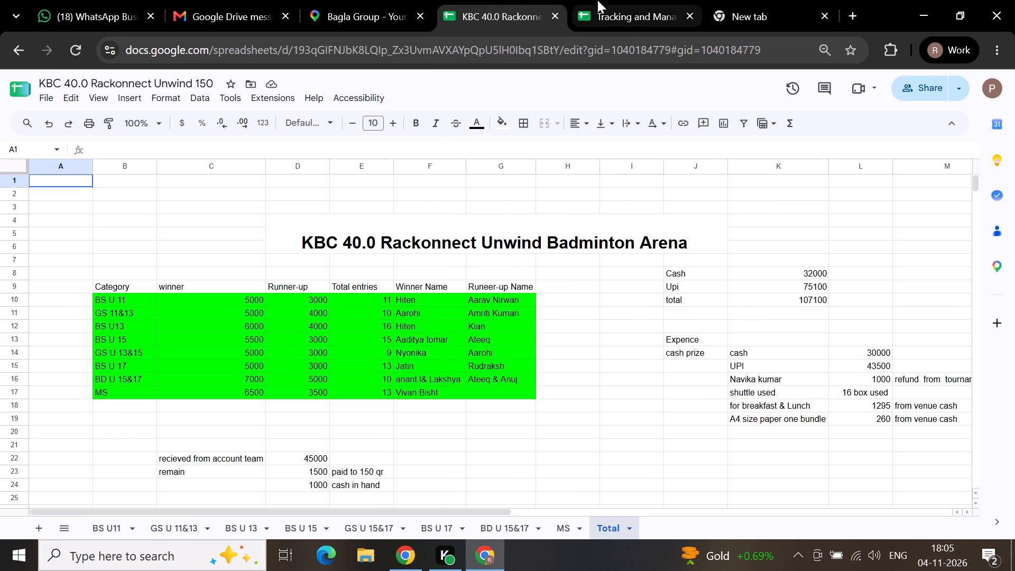
left_click(616, 6)
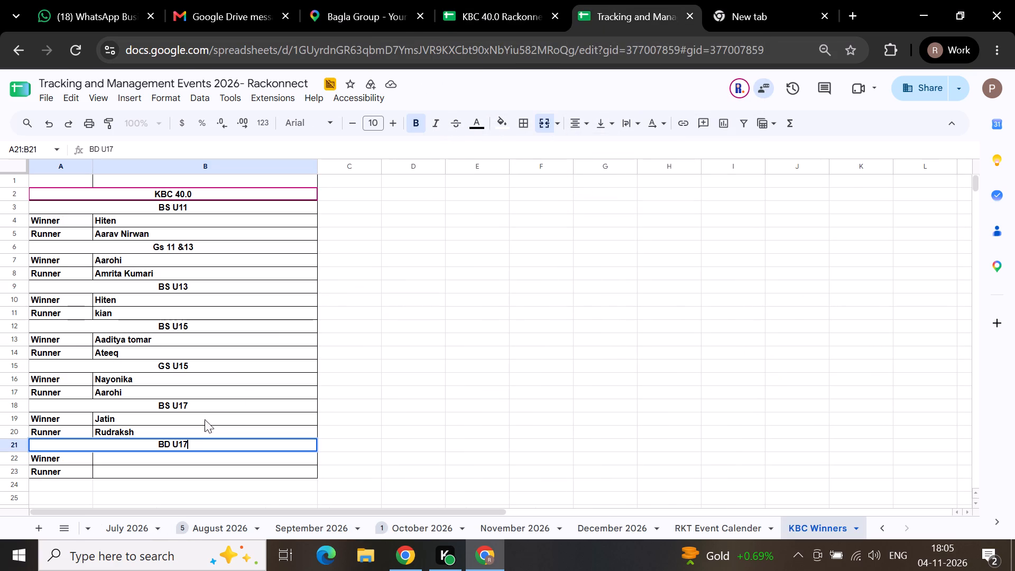
left_click(180, 443)
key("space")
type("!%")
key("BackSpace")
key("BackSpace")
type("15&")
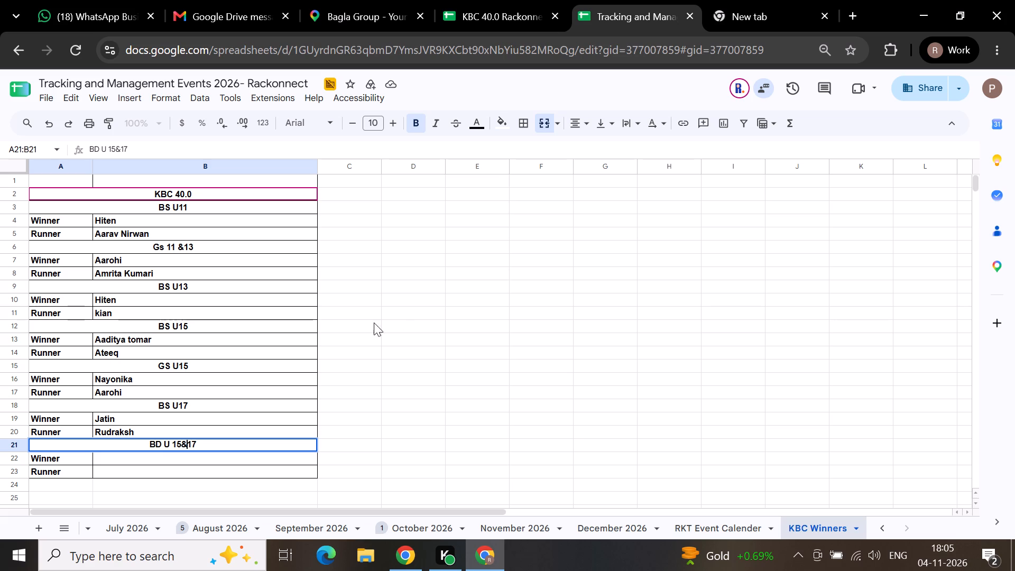
Using the Total sheet's BD U 15&17 result, enter anant & laskya as winner under that heading in KBC Winners.
left_click(635, 20)
left_click(488, 14)
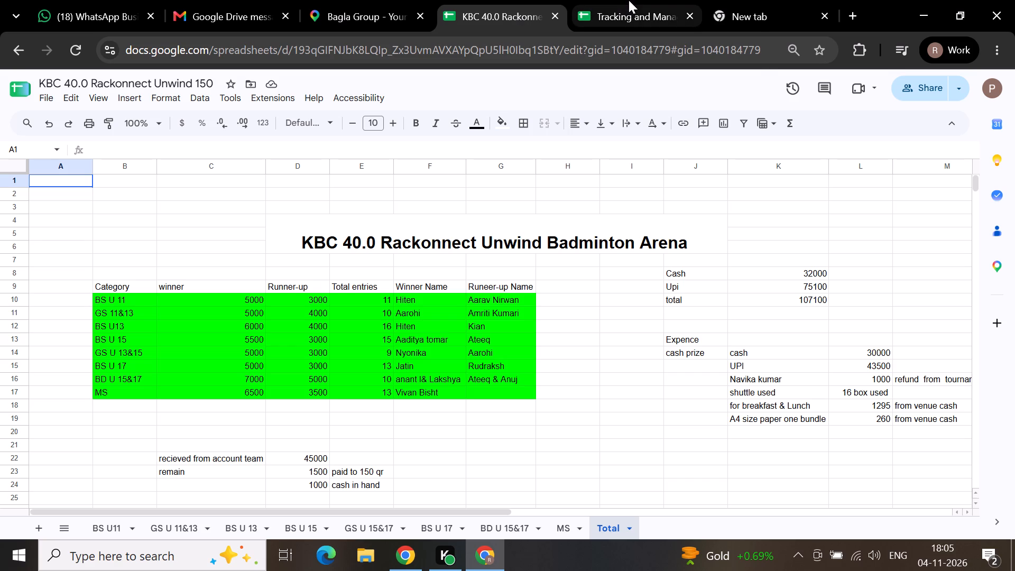
left_click(624, 13)
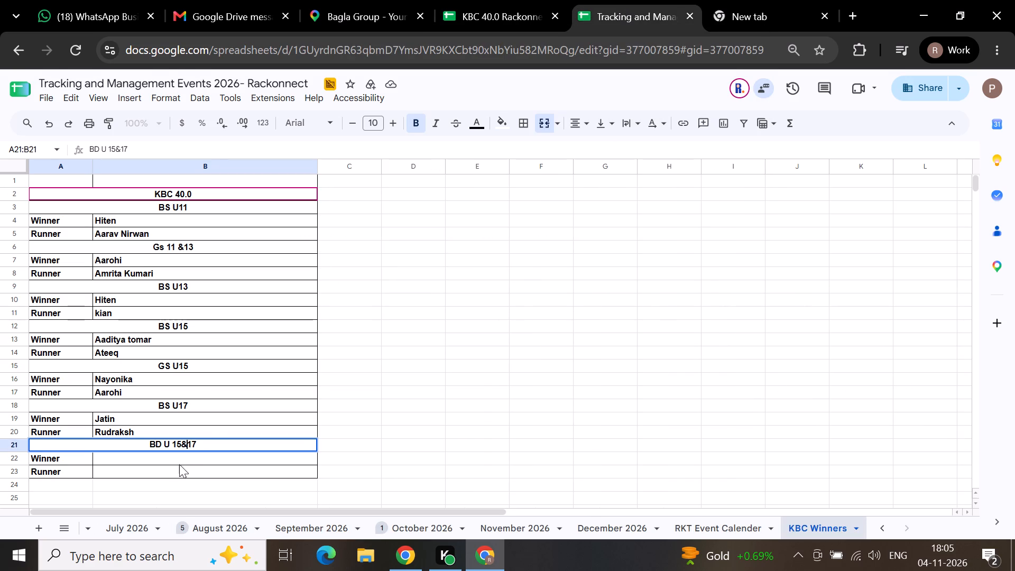
left_click(189, 458)
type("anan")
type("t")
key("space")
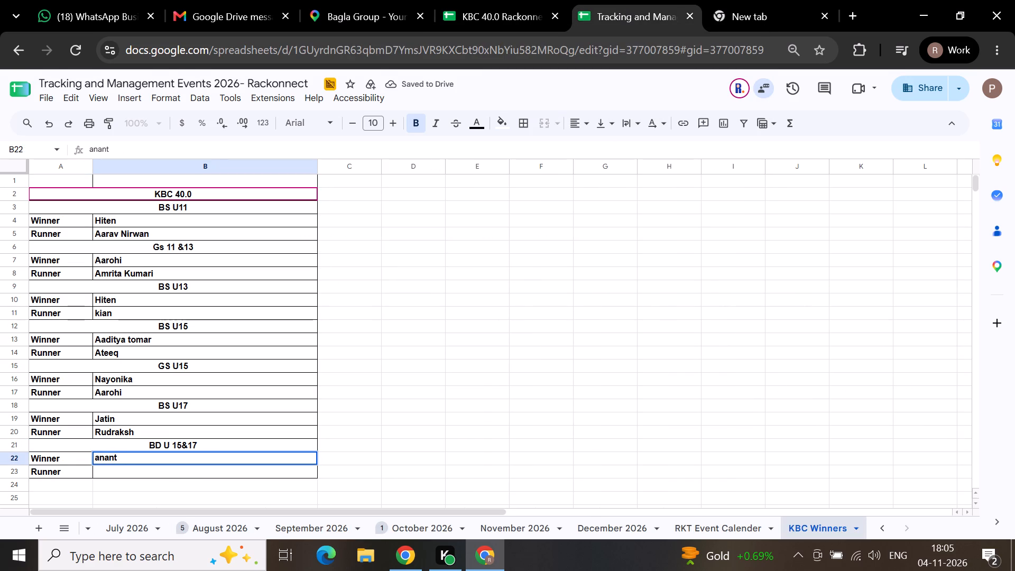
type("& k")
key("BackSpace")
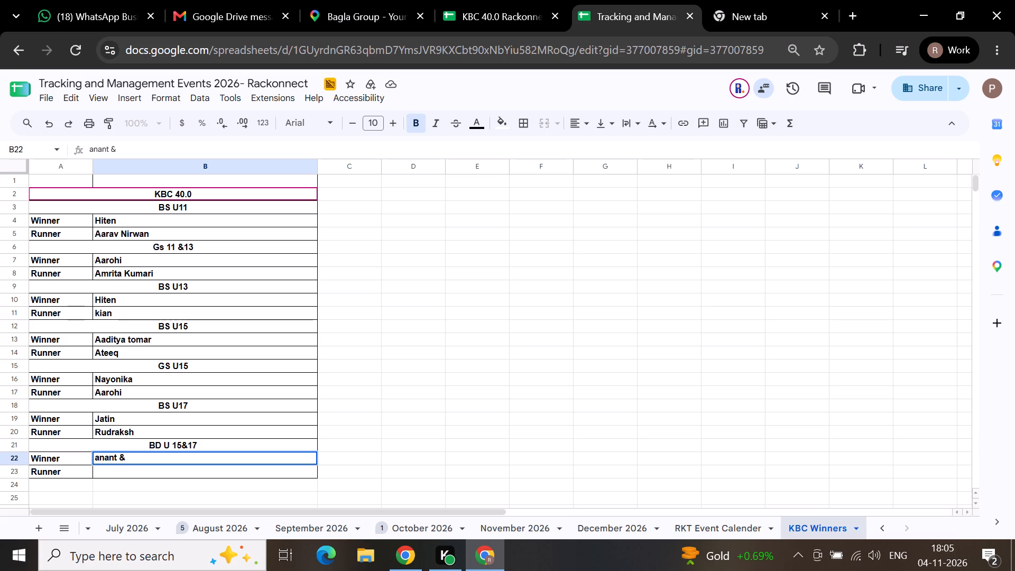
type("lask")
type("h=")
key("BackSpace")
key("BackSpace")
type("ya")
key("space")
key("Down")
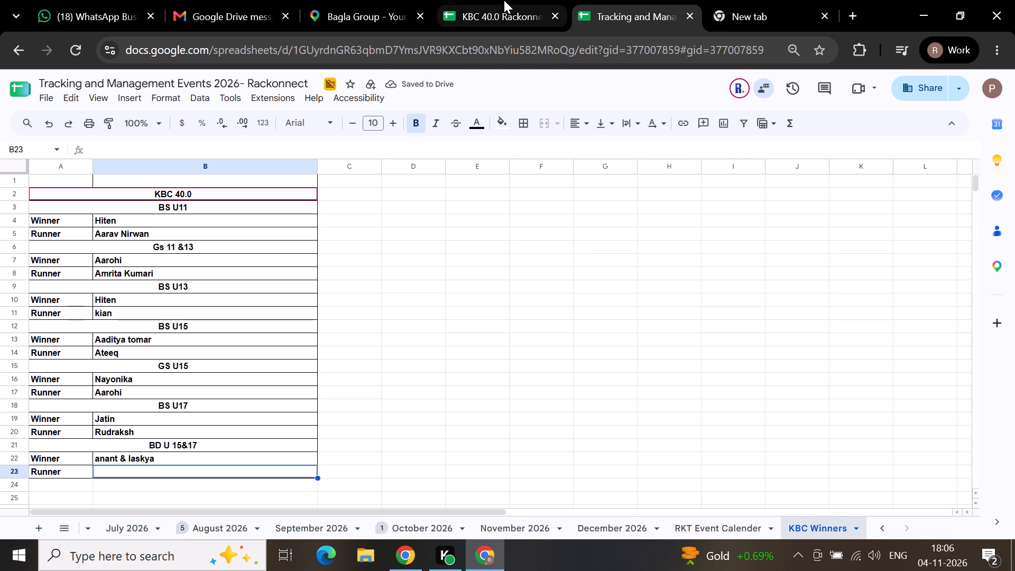
Enter Anuj & ateeq as runner under BD U 15&17.
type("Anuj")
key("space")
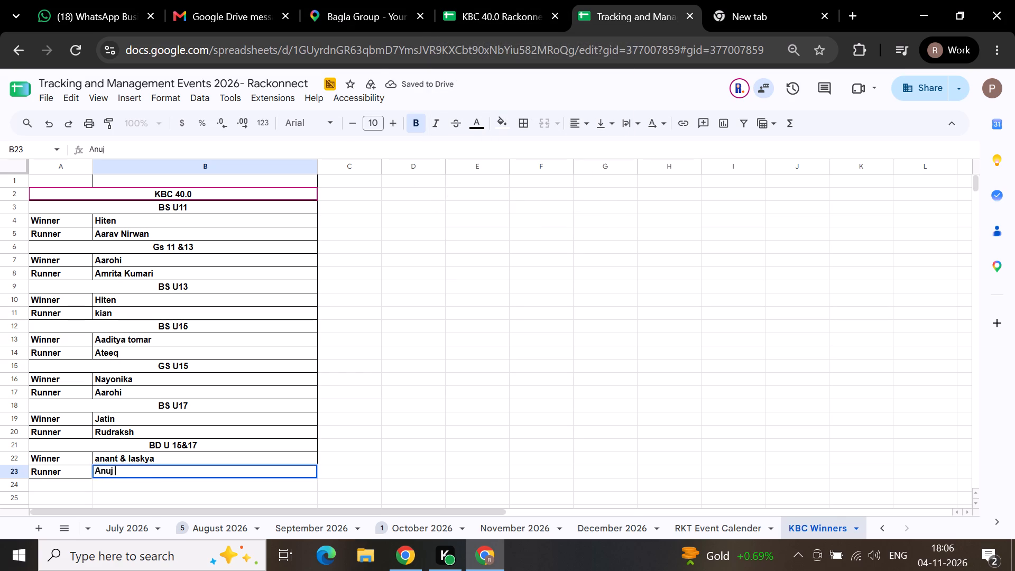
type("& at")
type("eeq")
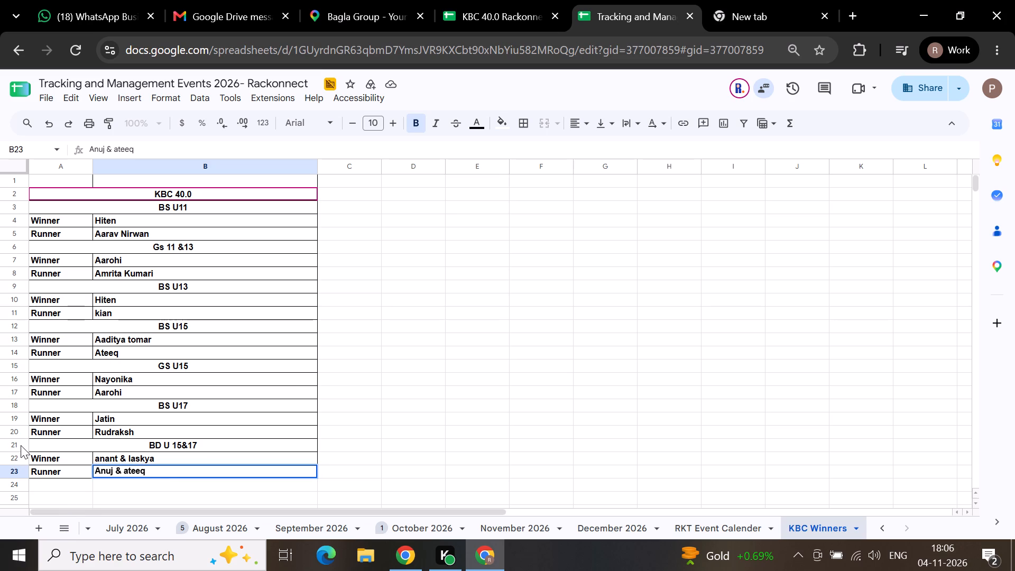
Duplicate the three-row BD U 15&17 block directly below itself, starting at row 24.
left_click_drag(43, 447, 90, 471)
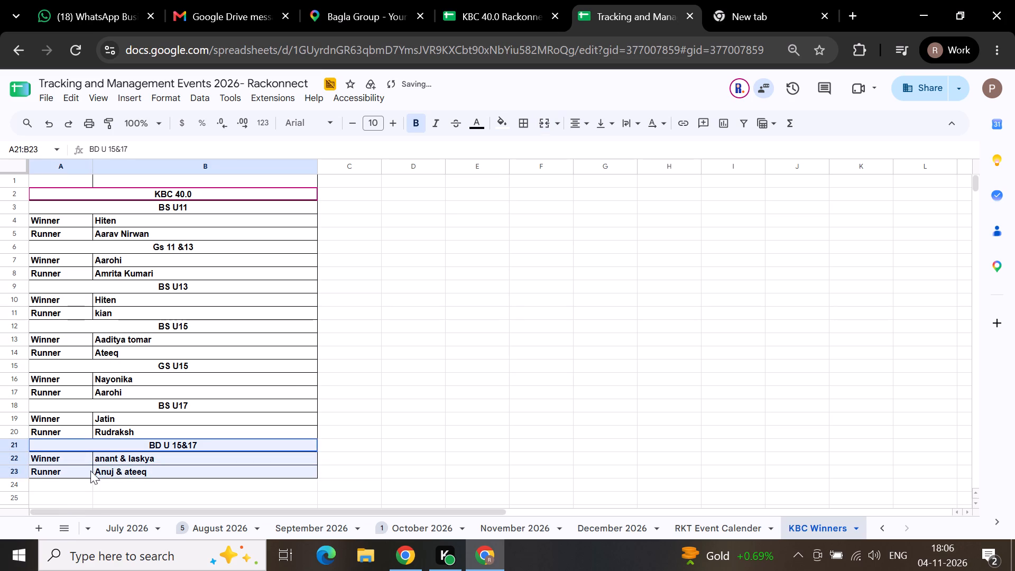
left_click_drag(90, 471, 95, 472)
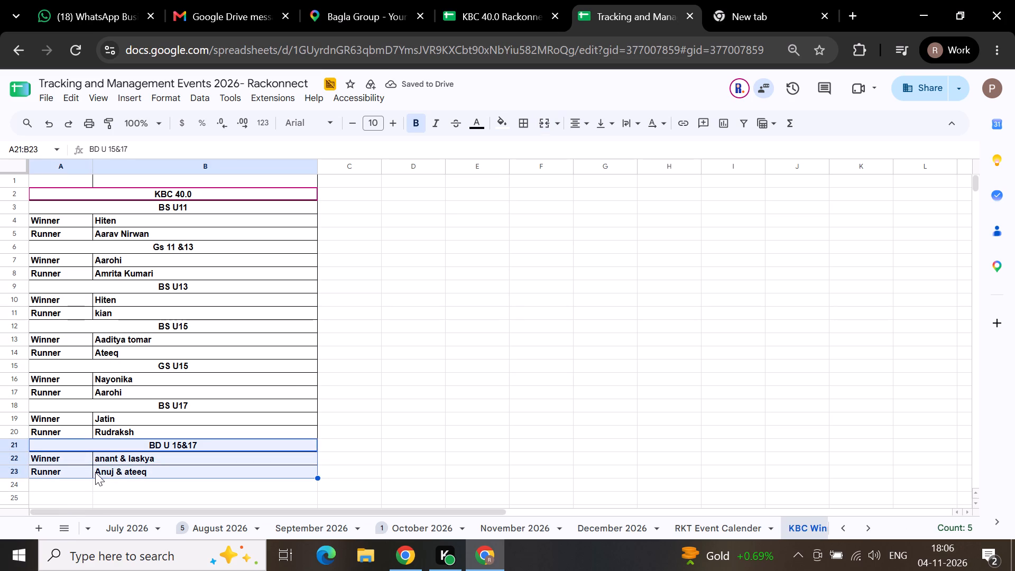
key("ctrl+c")
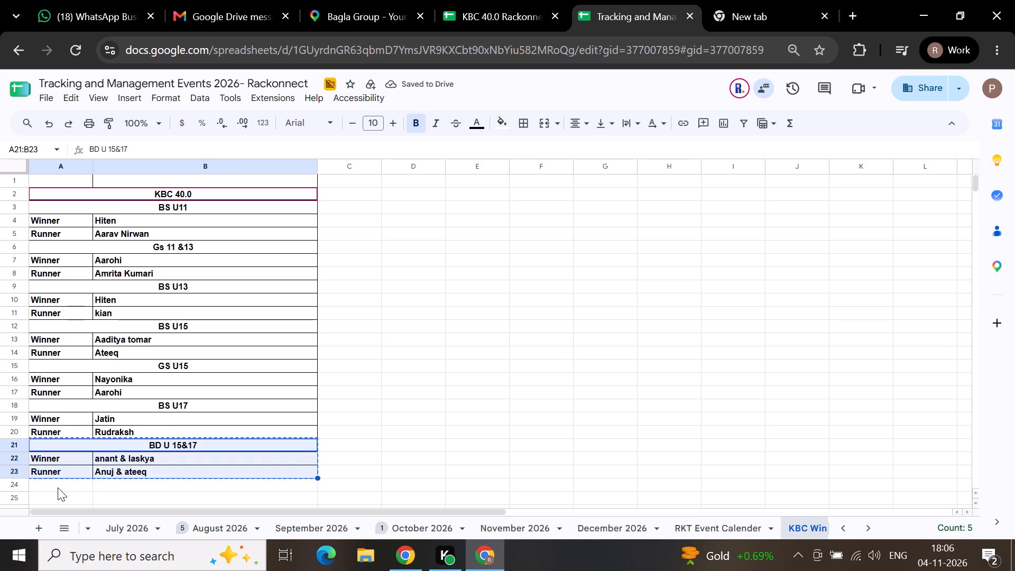
left_click(58, 488)
key("ctrl+v")
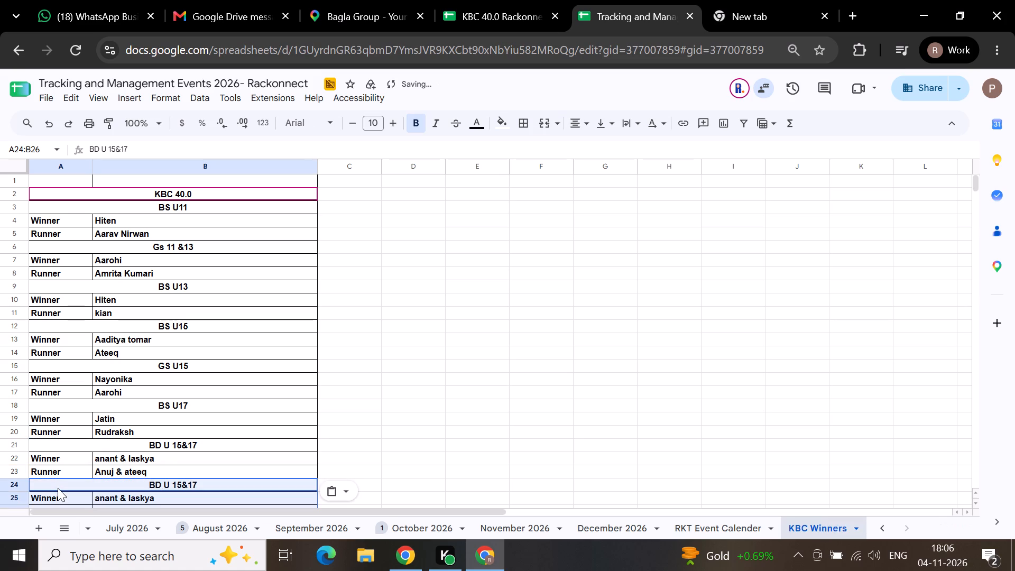
Rename the duplicated block's heading in row 24 as MS.
double_click(169, 490)
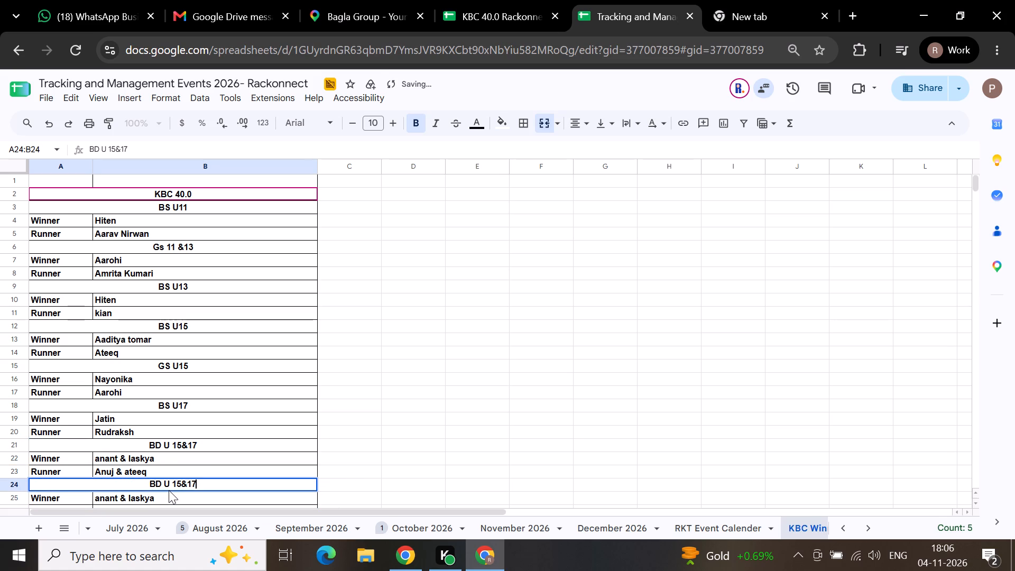
key("BackSpace")
key("BackSpace")
key("BackSpace")
key("BackSpace")
key("BackSpace")
key("BackSpace")
key("BackSpace")
key("BackSpace")
key("BackSpace")
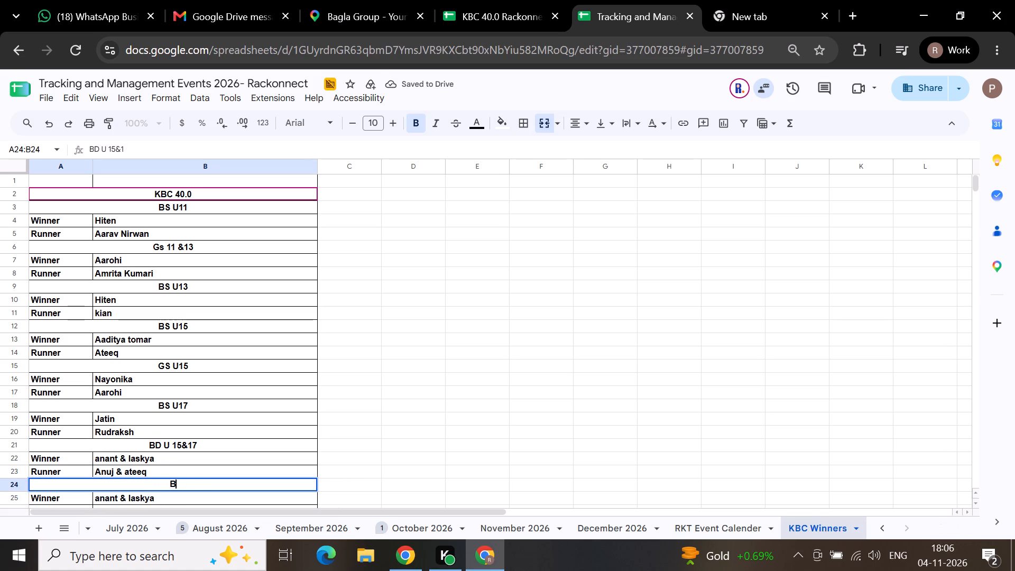
key("BackSpace")
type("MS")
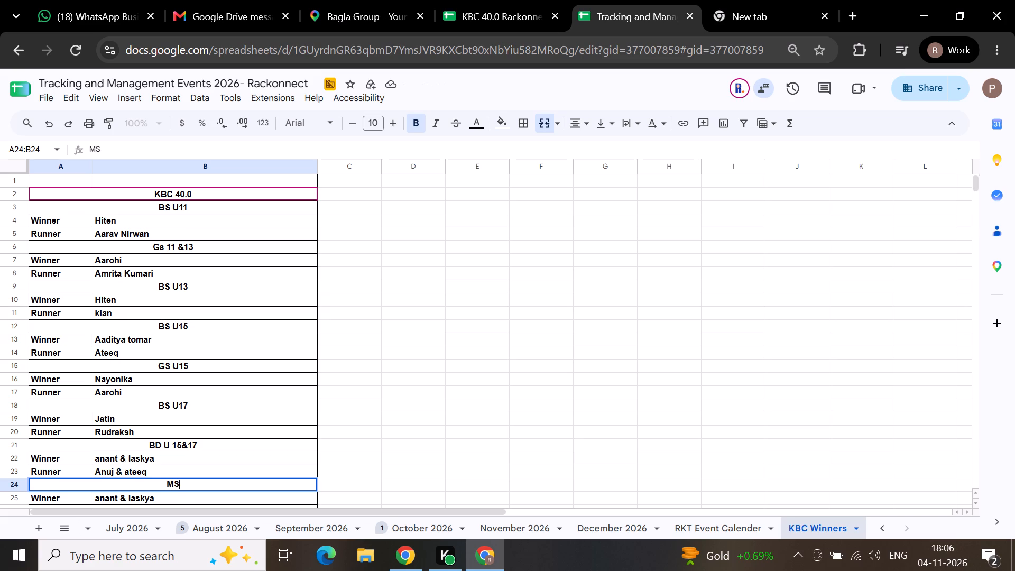
Replace the copied winner under MS with the MS winner's name from the Total sheet.
left_click(163, 497)
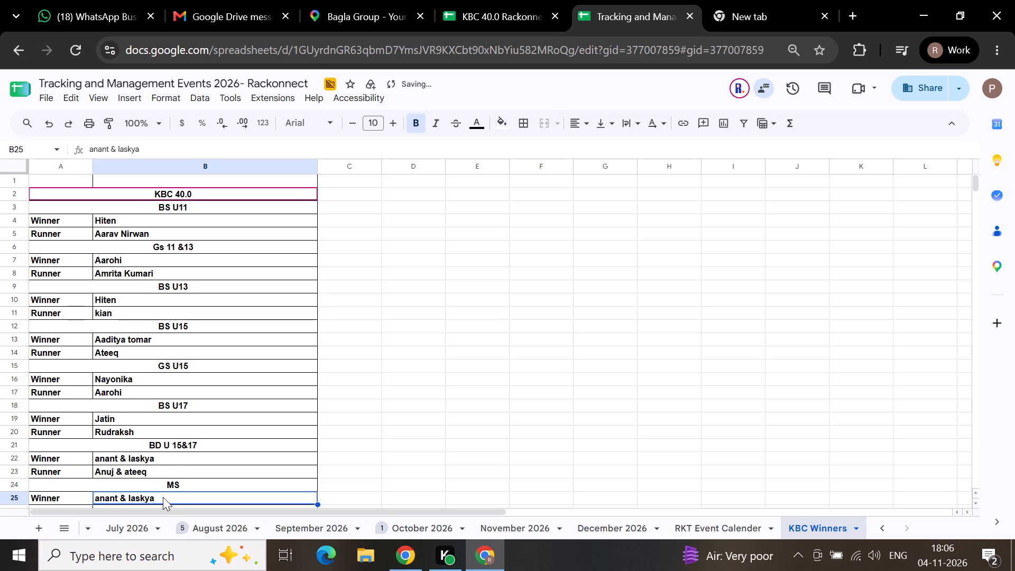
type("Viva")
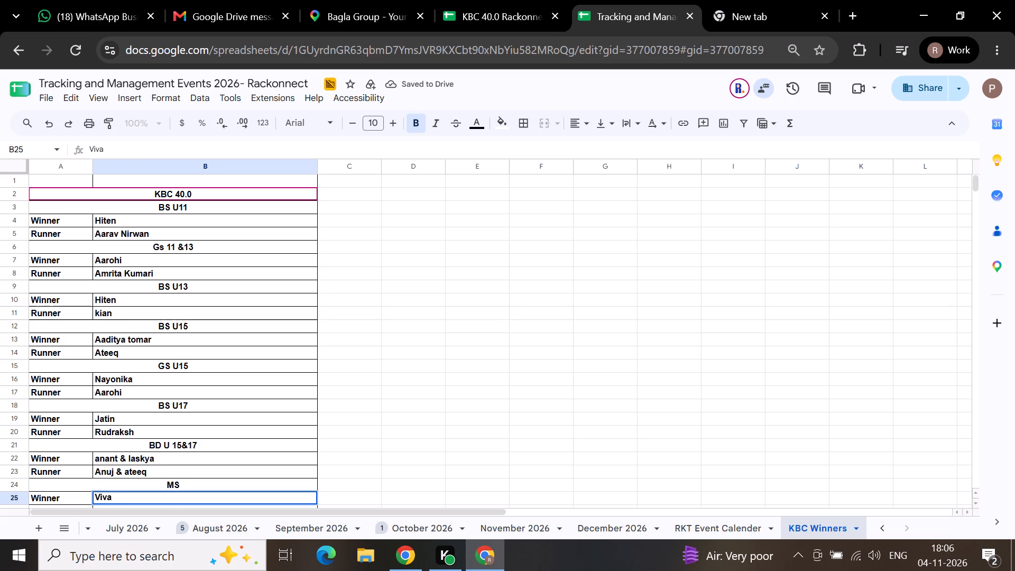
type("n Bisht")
left_click(304, 482)
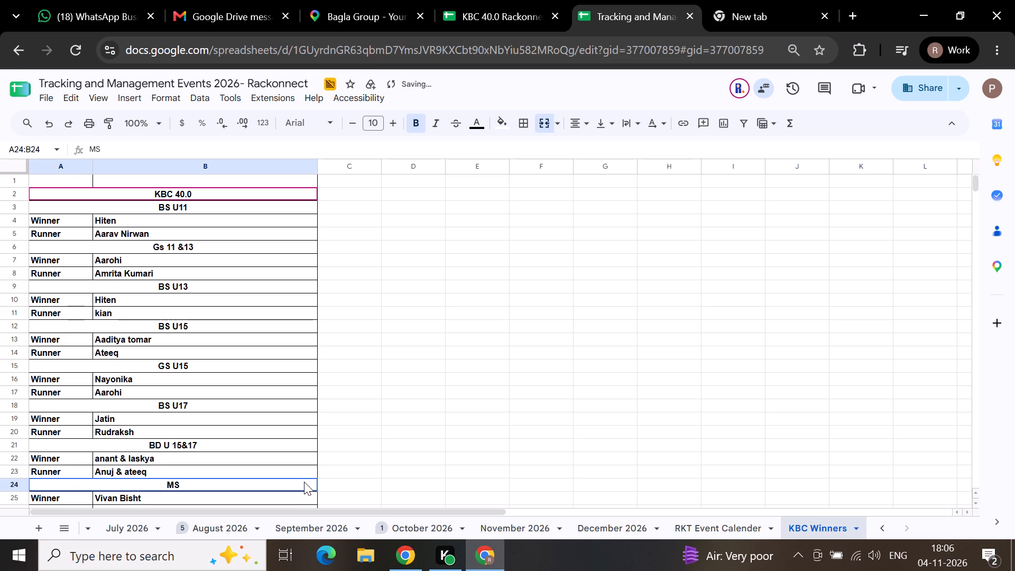
Consult the event file's Total and MS sheets for the missing runner-up and enter Vandit as runner under MS in KBC Winners.
scroll(381, 443, "down", 1)
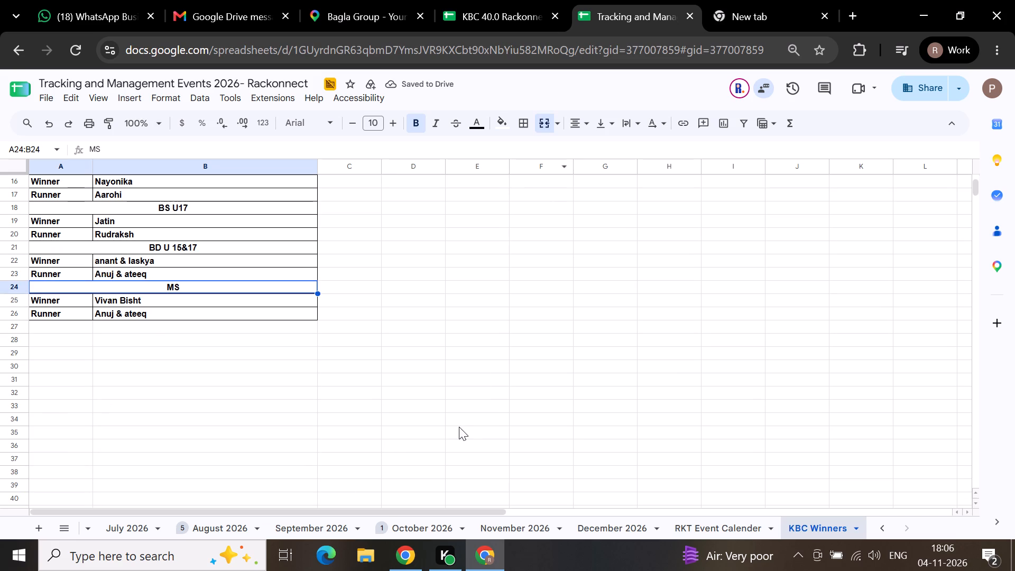
left_click(500, 22)
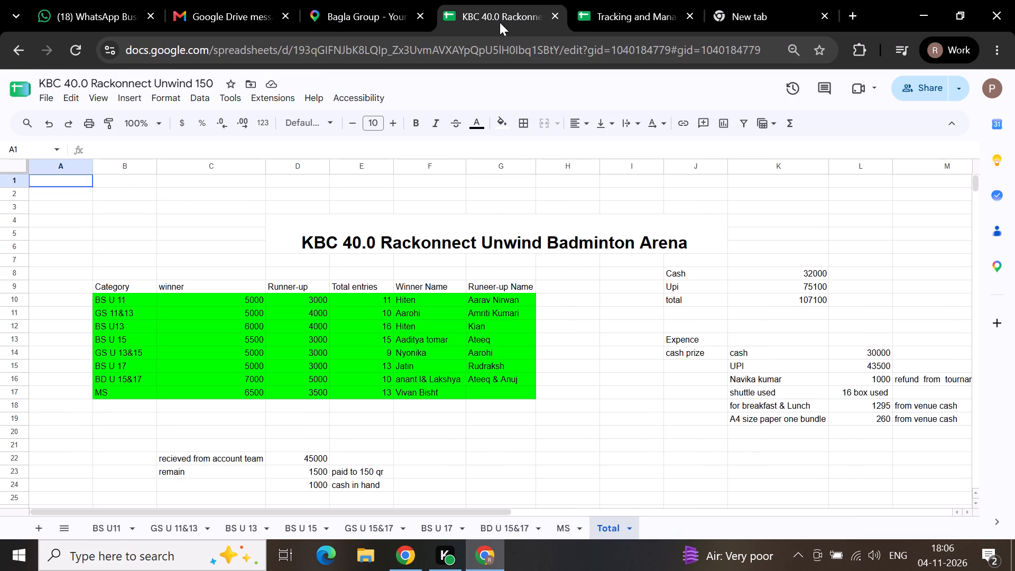
left_click(561, 525)
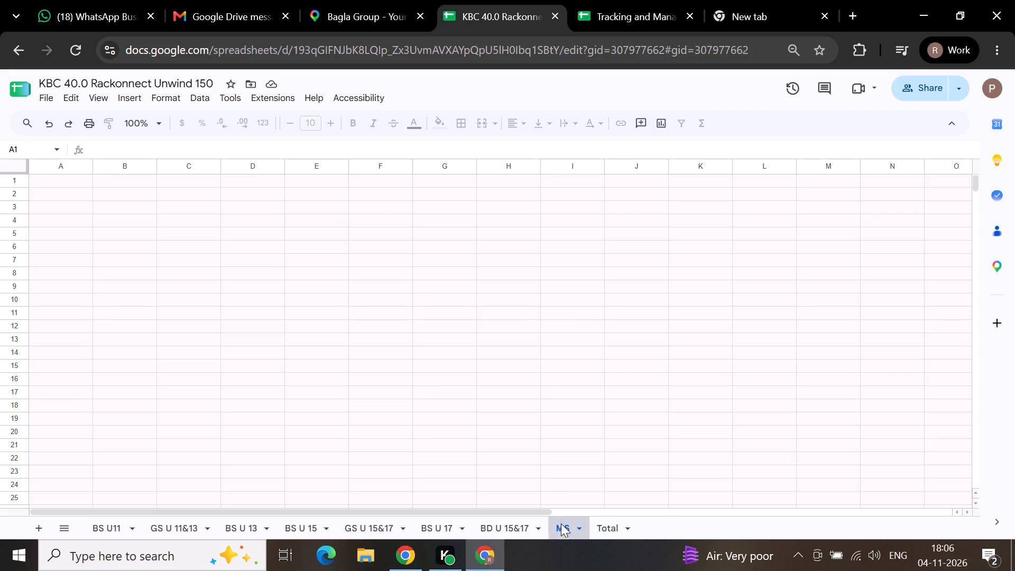
scroll(374, 330, "up", 19)
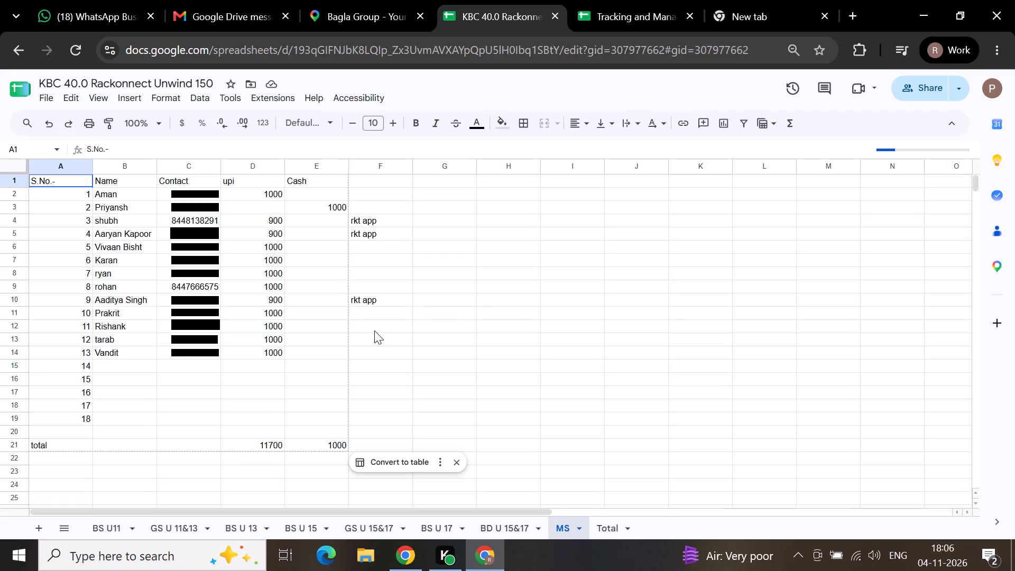
scroll(374, 330, "up", 18)
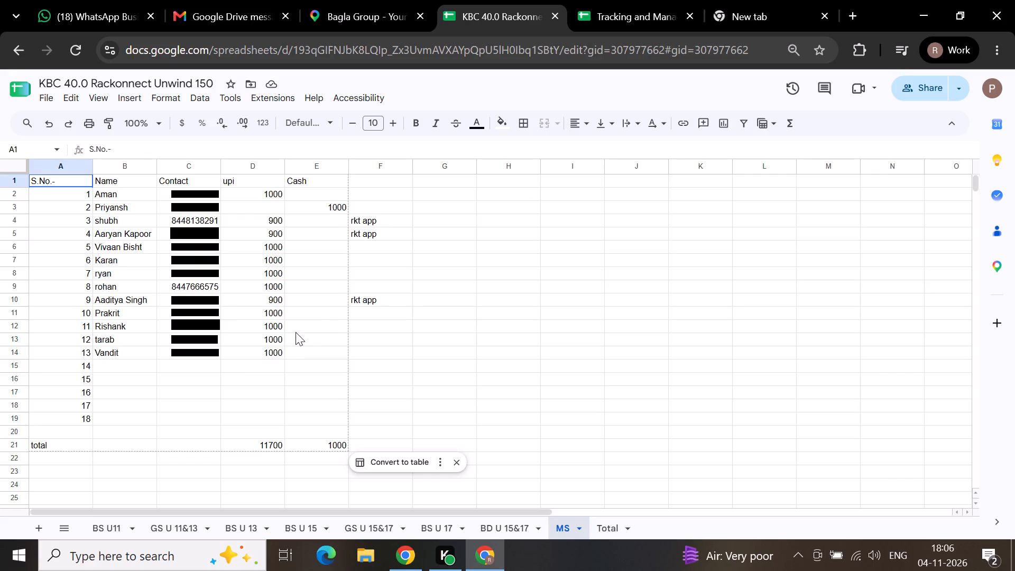
left_click(654, 5)
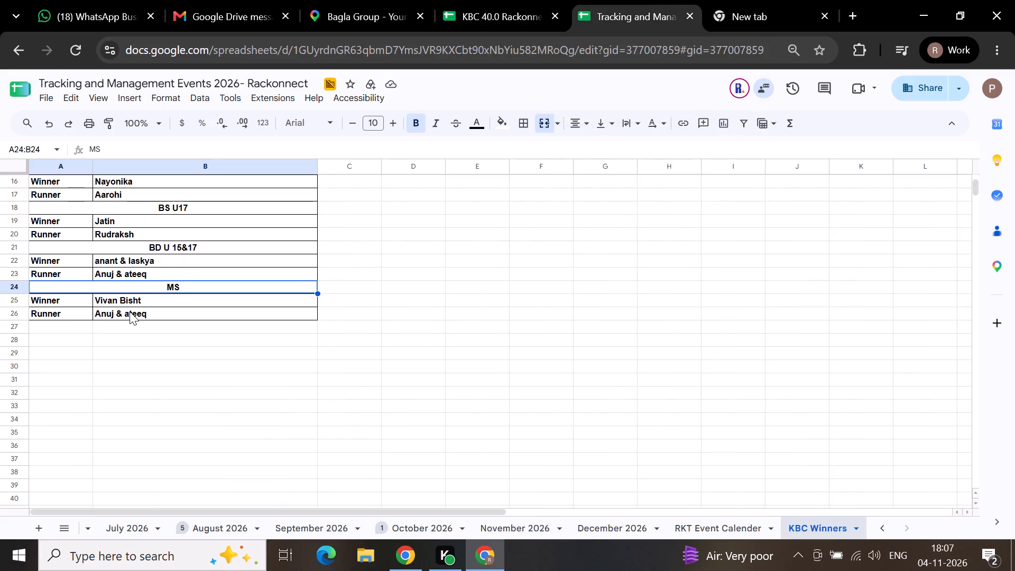
left_click(130, 311)
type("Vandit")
left_click(313, 427)
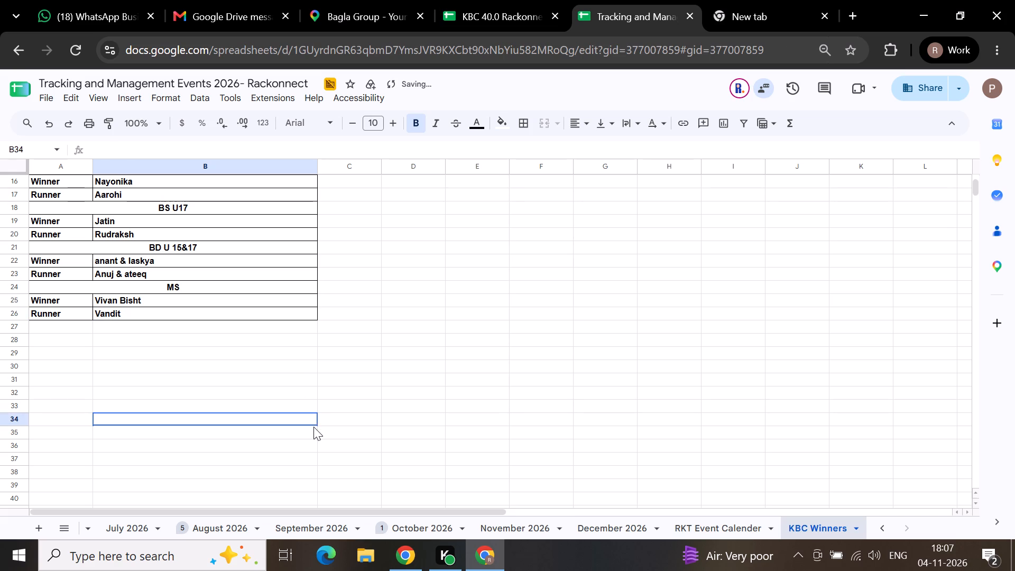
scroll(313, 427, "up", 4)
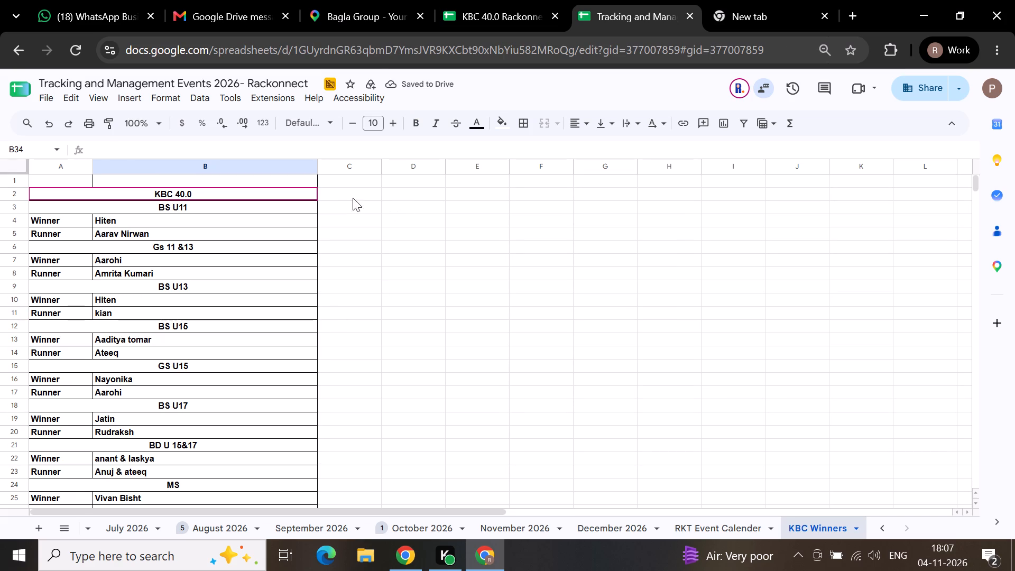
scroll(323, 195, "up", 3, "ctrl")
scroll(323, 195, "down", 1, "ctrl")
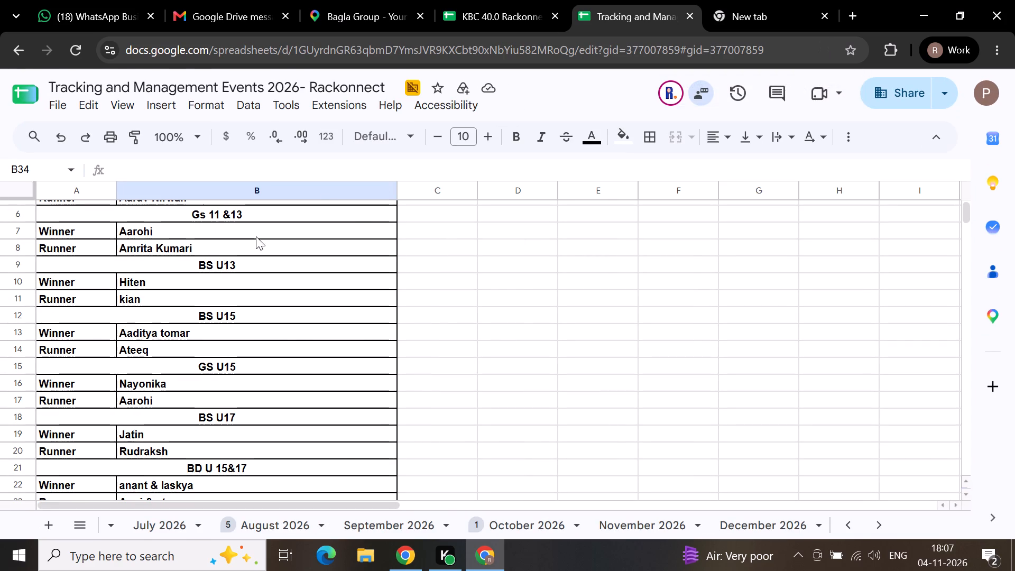
Copy the complete KBC 40.0 results block, A2 to B26, and paste the copy starting at cell D2.
scroll(256, 236, "down", 2, "ctrl")
scroll(256, 237, "up", 5)
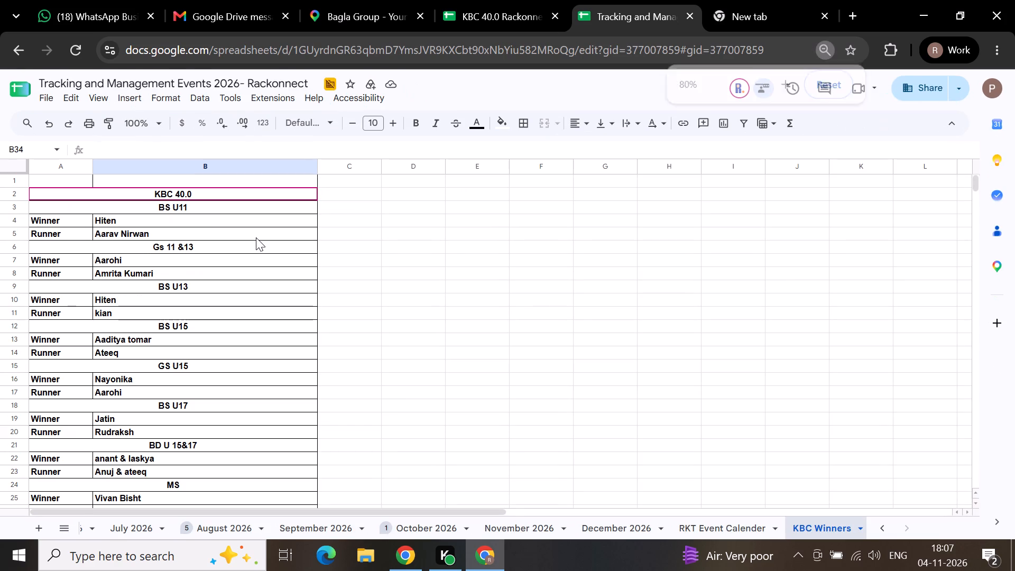
scroll(256, 237, "up", 3)
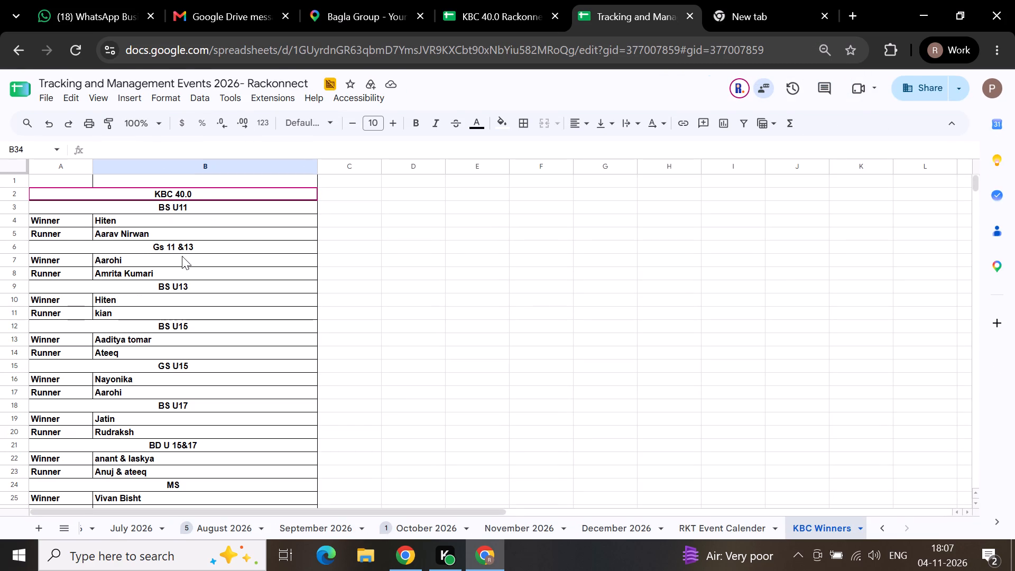
left_click_drag(84, 191, 139, 356)
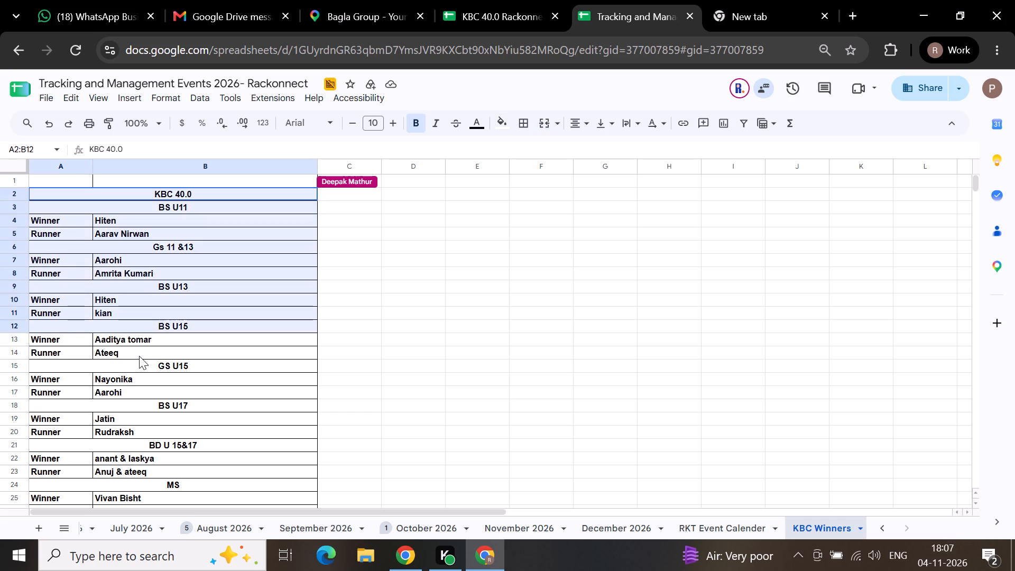
left_click_drag(139, 356, 161, 480)
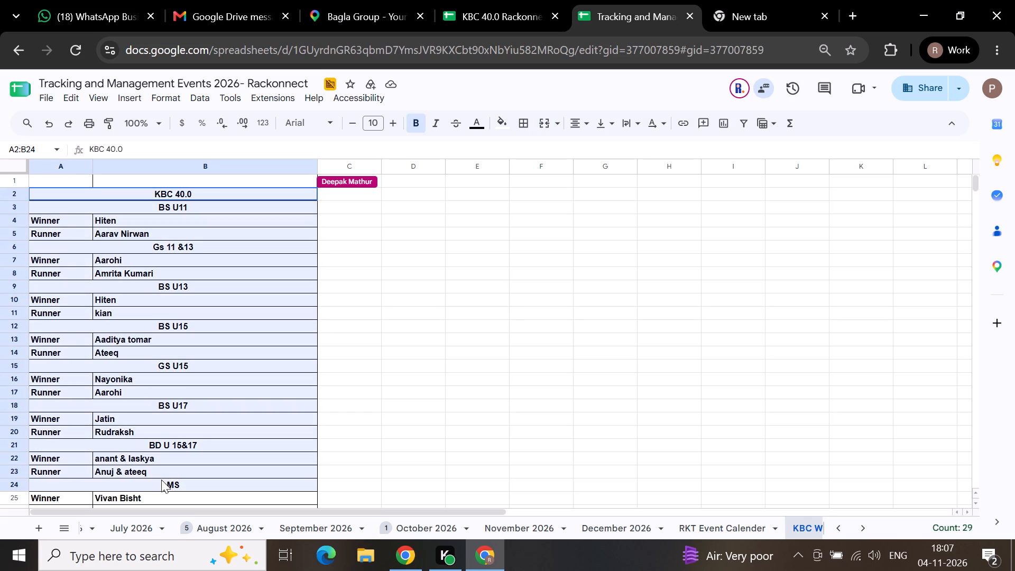
left_click_drag(161, 480, 189, 369)
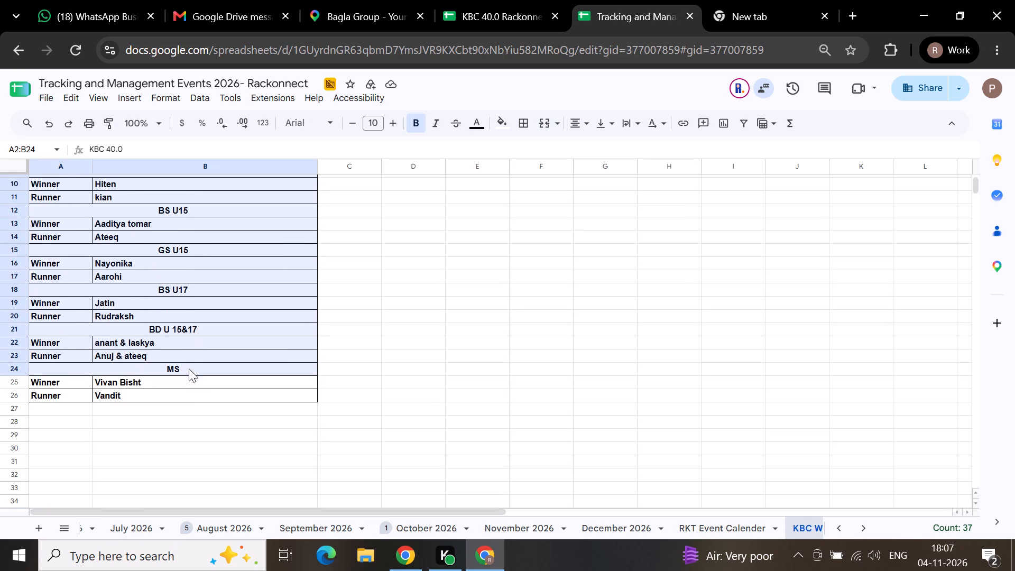
left_click_drag(189, 369, 191, 397)
key("ctrl+c")
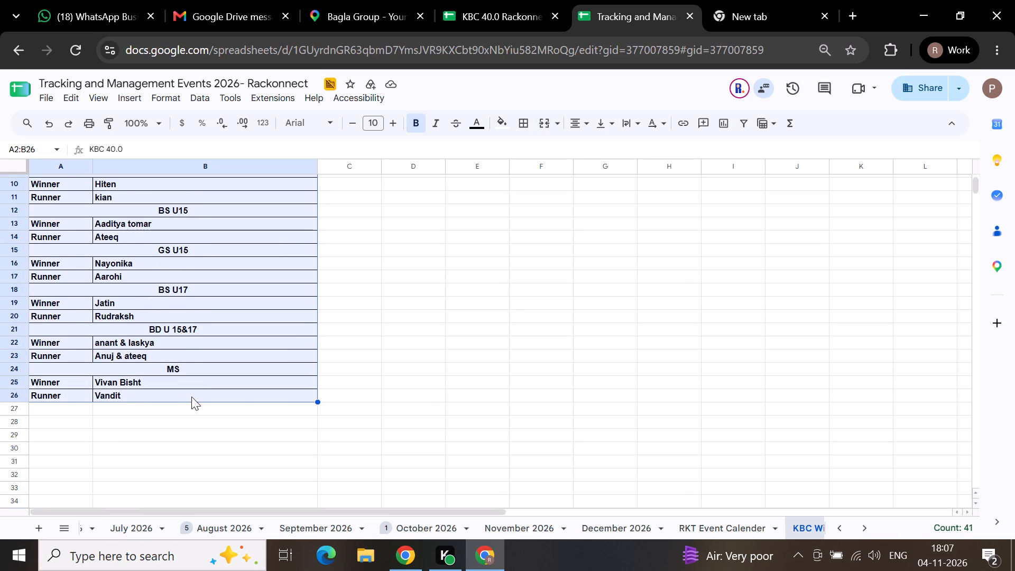
scroll(519, 426, "up", 2)
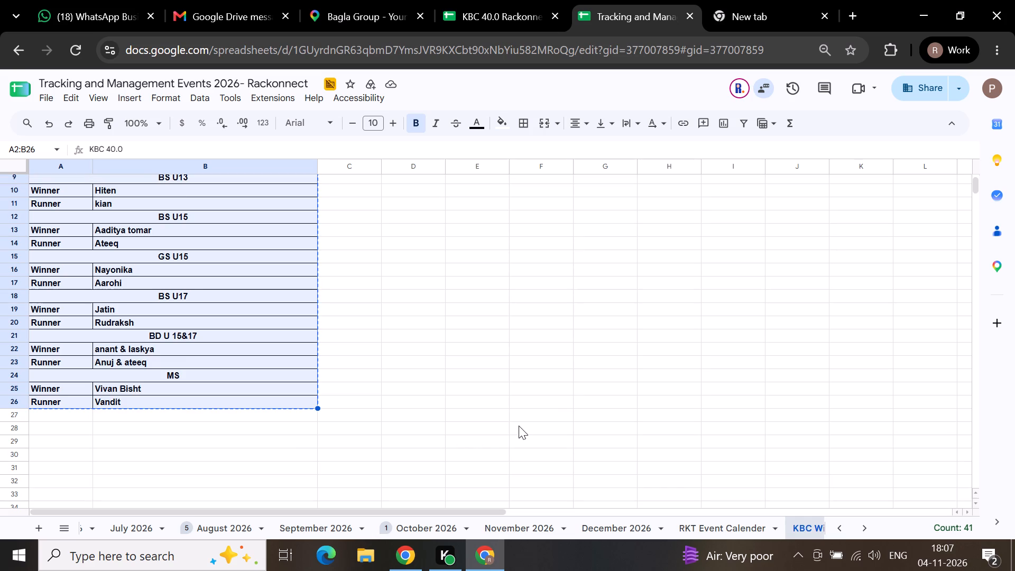
left_click(432, 194)
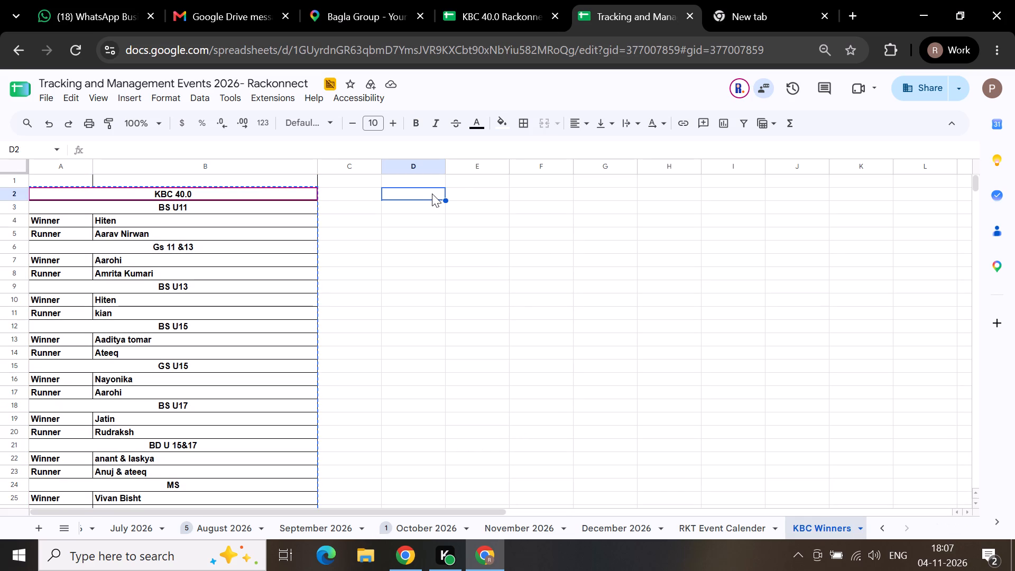
key("ctrl+v")
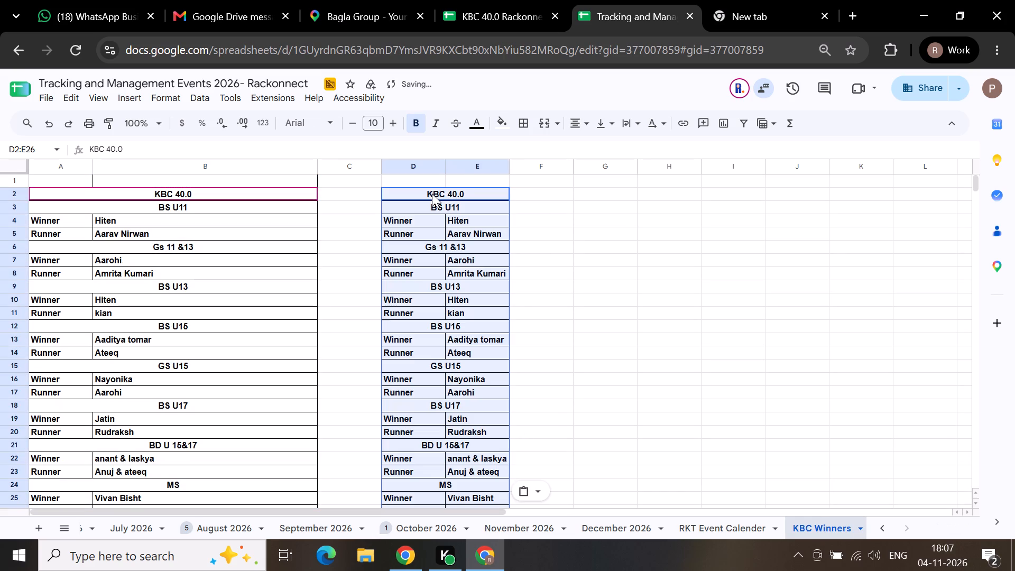
Fit the widths of columns E and B in KBC Winners to their contents.
double_click(510, 160)
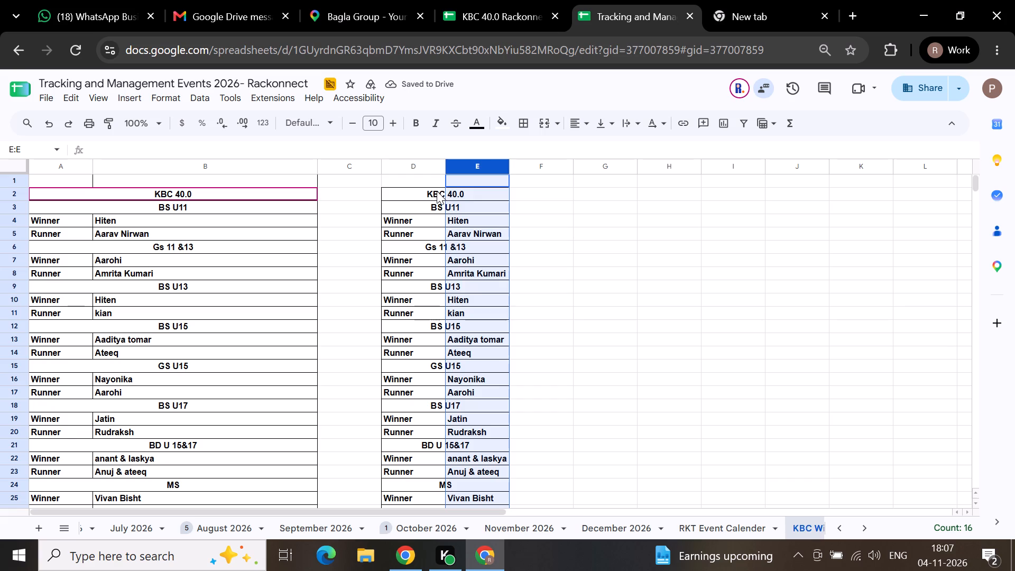
double_click(437, 191)
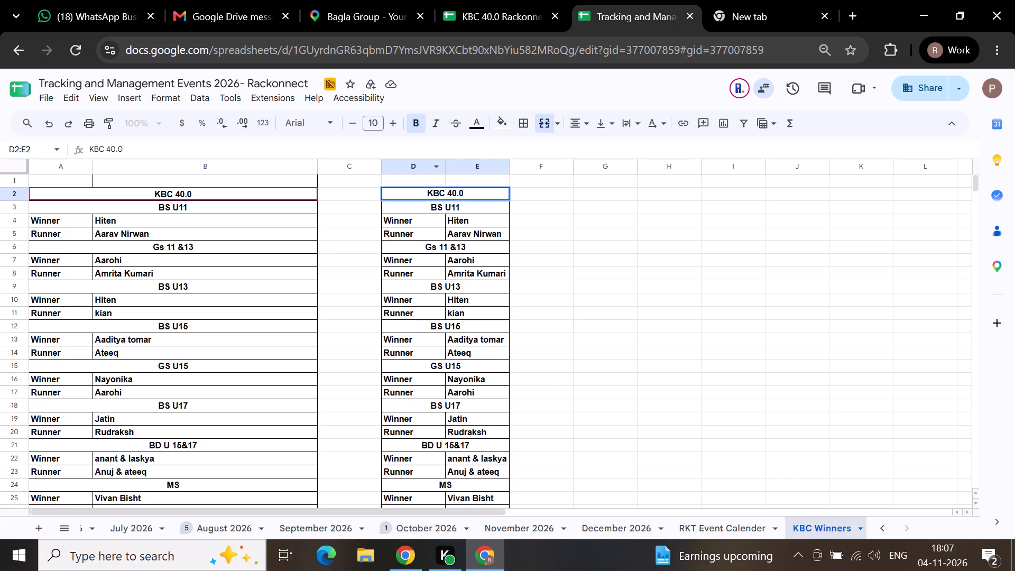
double_click(318, 162)
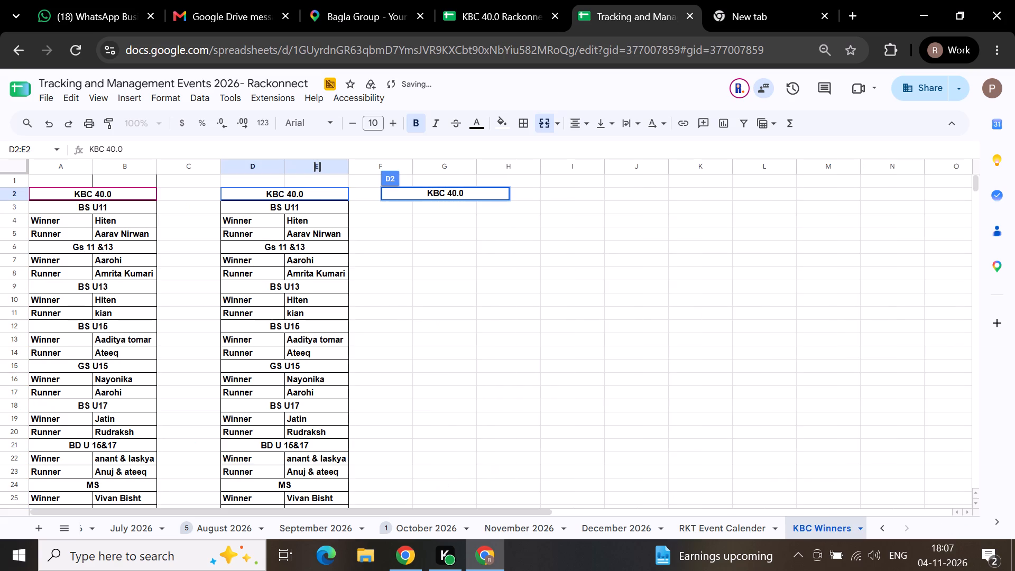
left_click(446, 241)
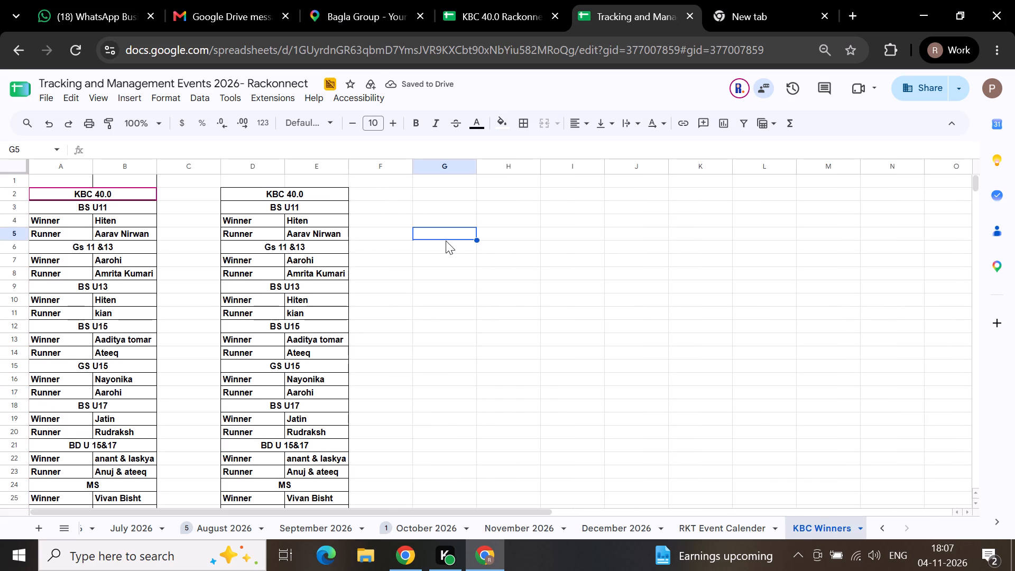
Rename the copied block's title in D2 as KBC 41.0.
double_click(310, 190)
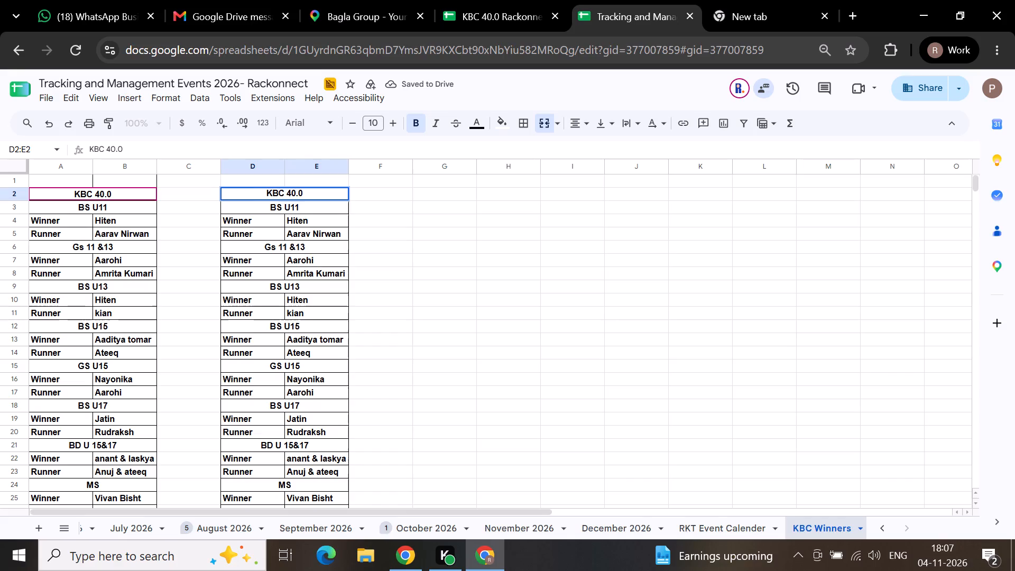
key("BackSpace")
key("BackSpace")
key("BackSpace")
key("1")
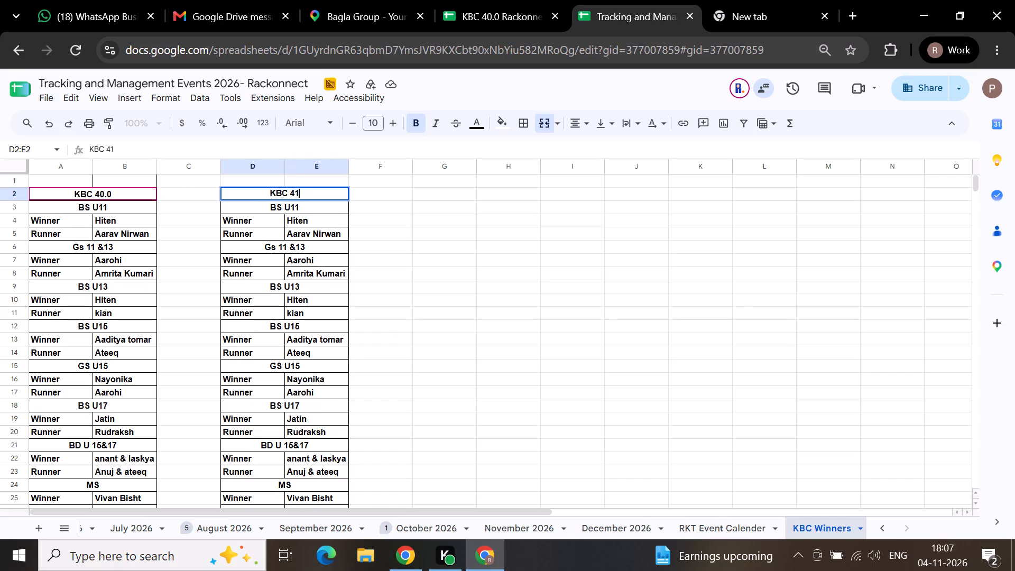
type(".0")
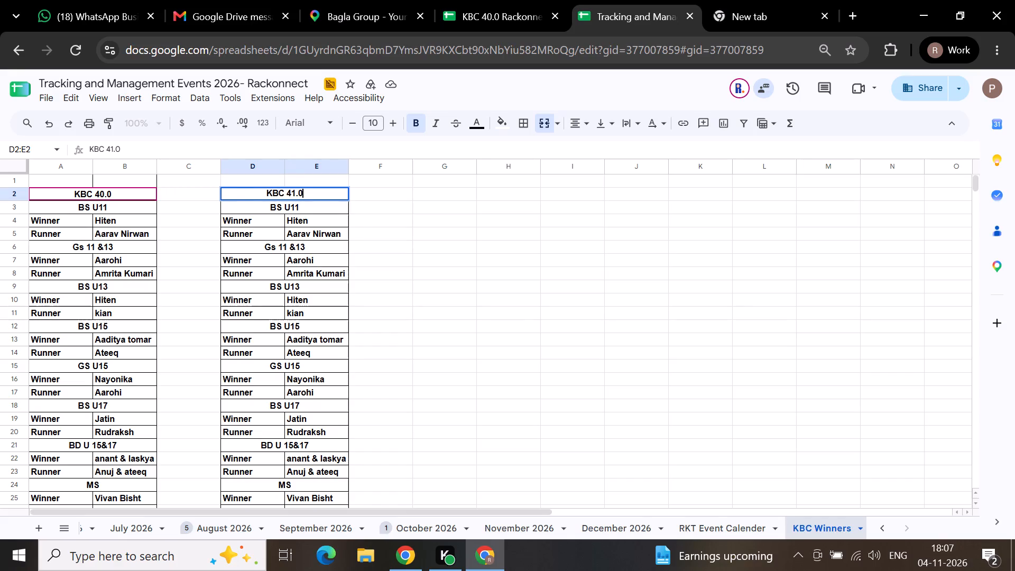
left_click(417, 259)
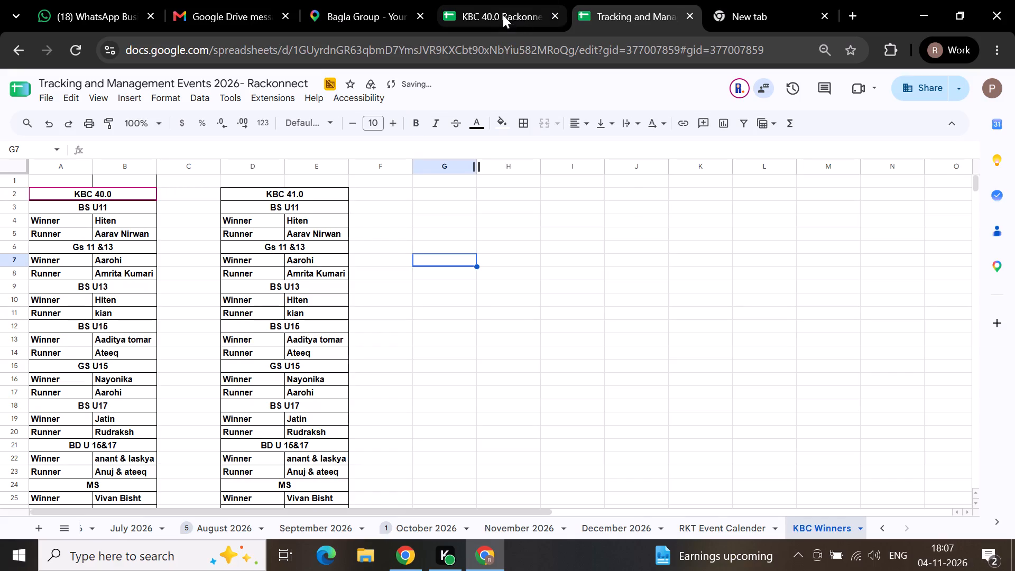
Leave the KBC 40.0 event file for the spreadsheet home list and search the files for kbc 42.
left_click(503, 15)
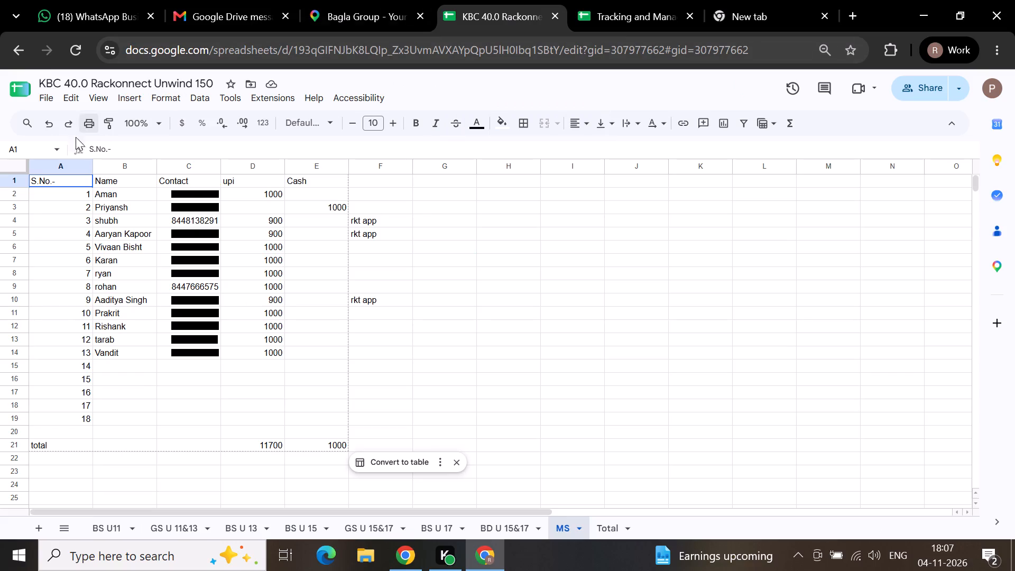
left_click(15, 82)
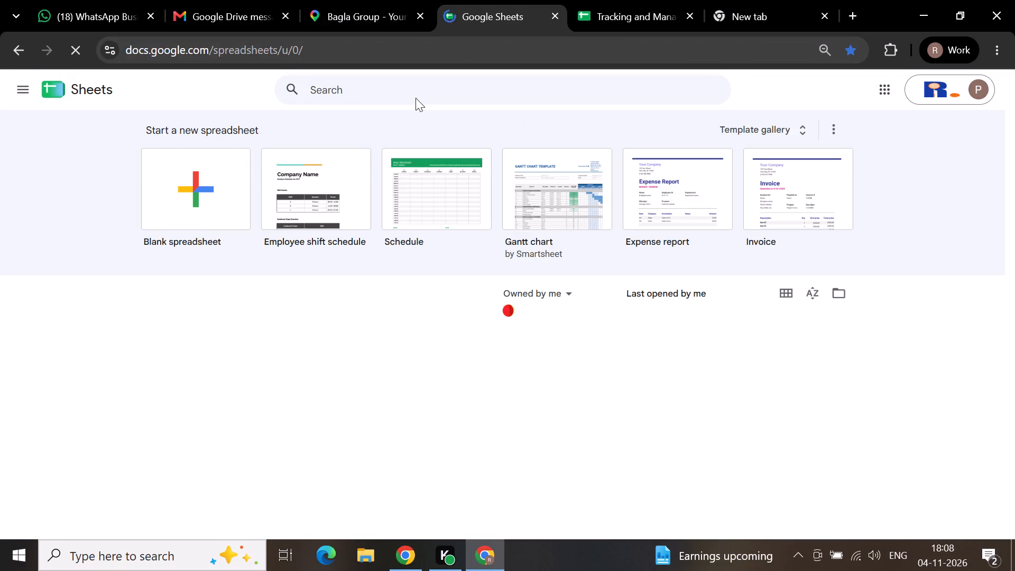
left_click(381, 97)
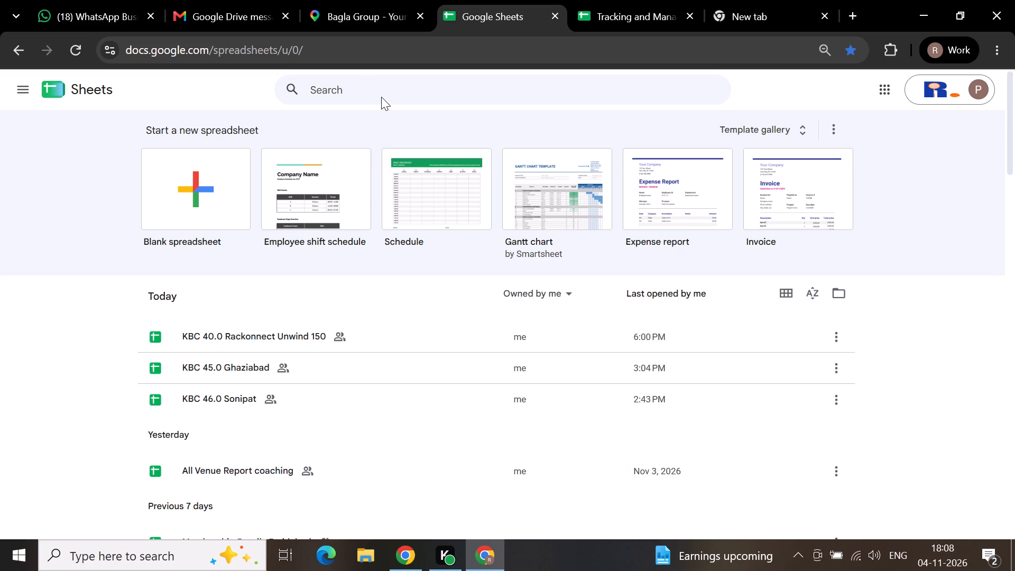
left_click(391, 90)
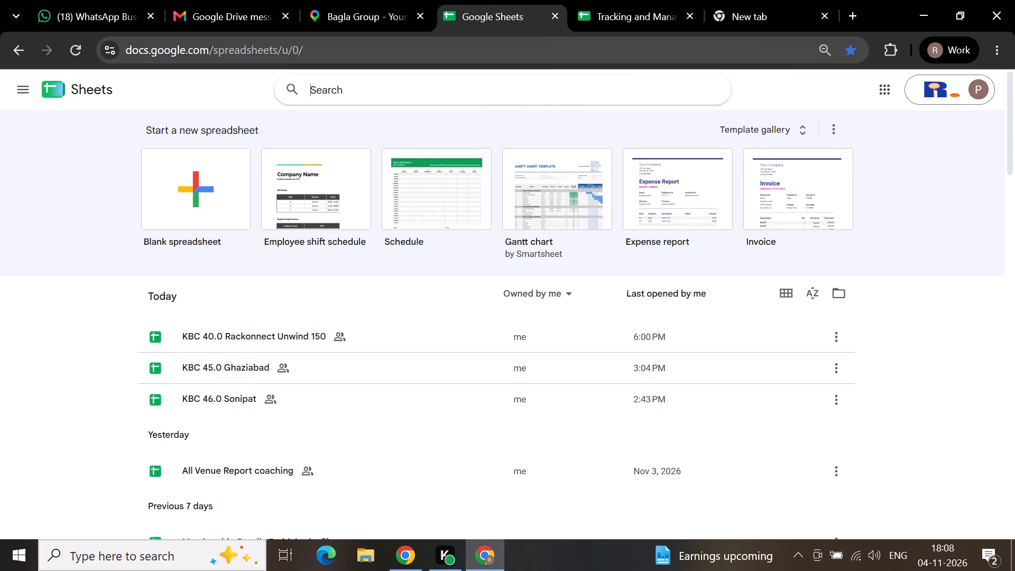
left_click(438, 93)
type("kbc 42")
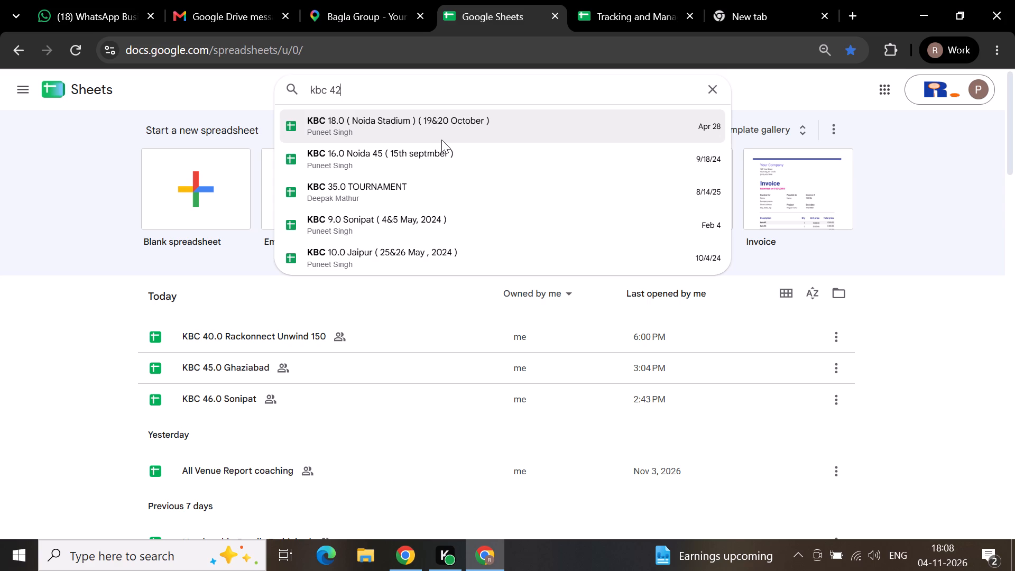
left_click(223, 292)
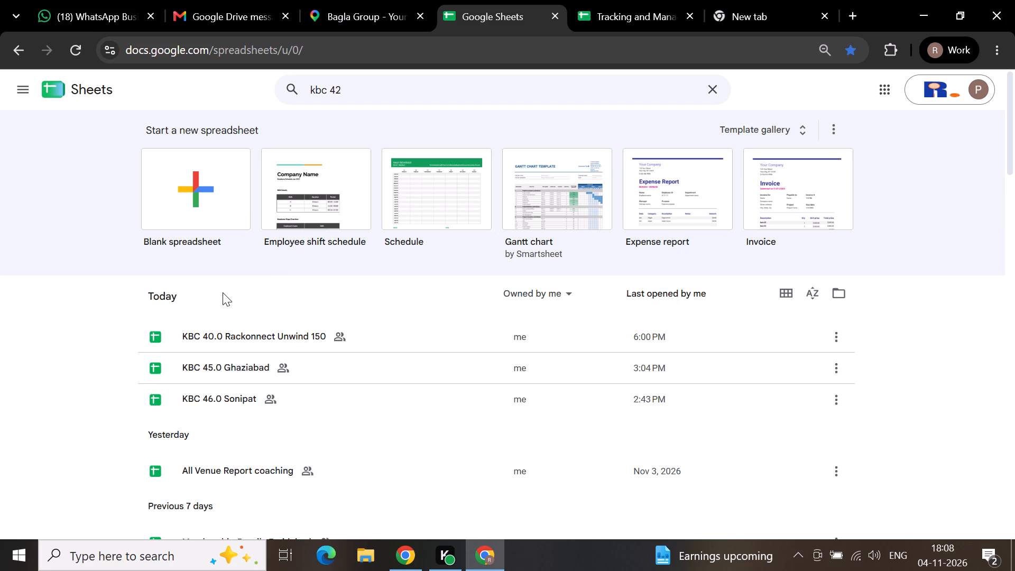
Search the spreadsheet files again for KBC 42, followed by KBC 43.
key("BackSpace")
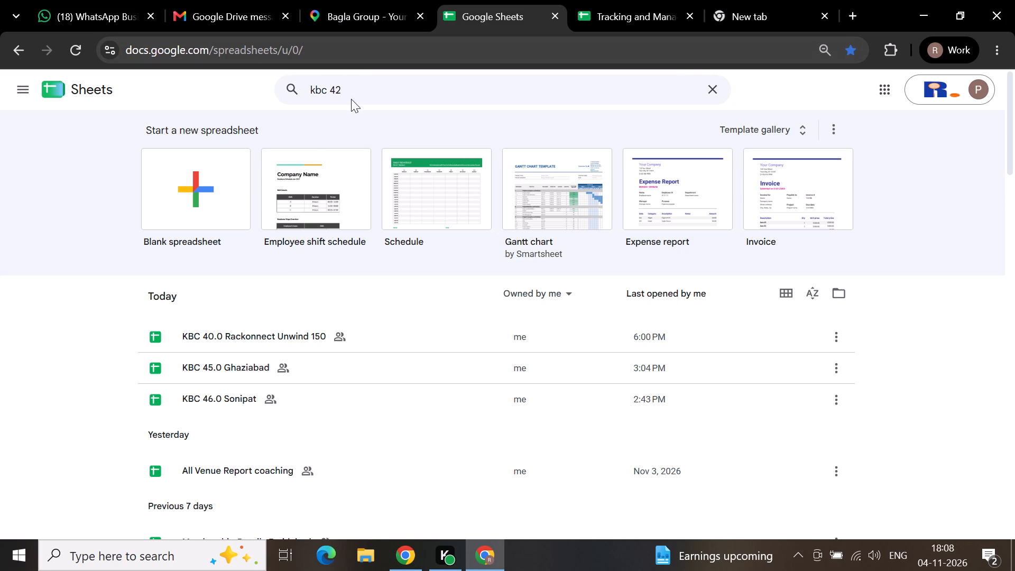
left_click(354, 89)
key("BackSpace")
key("BackSpace")
key("BackSpace")
key("BackSpace")
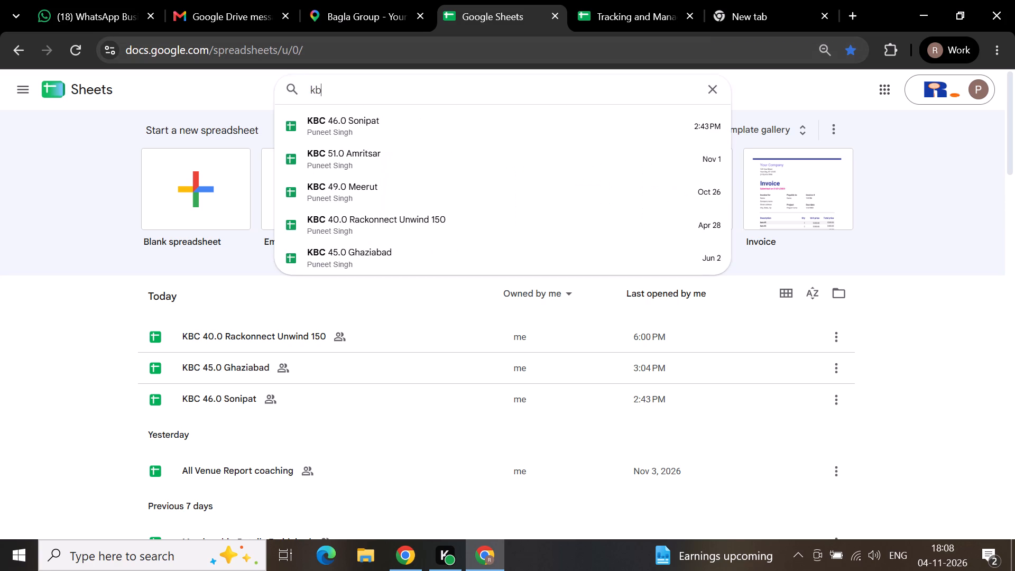
key("BackSpace")
key("BackSpace")
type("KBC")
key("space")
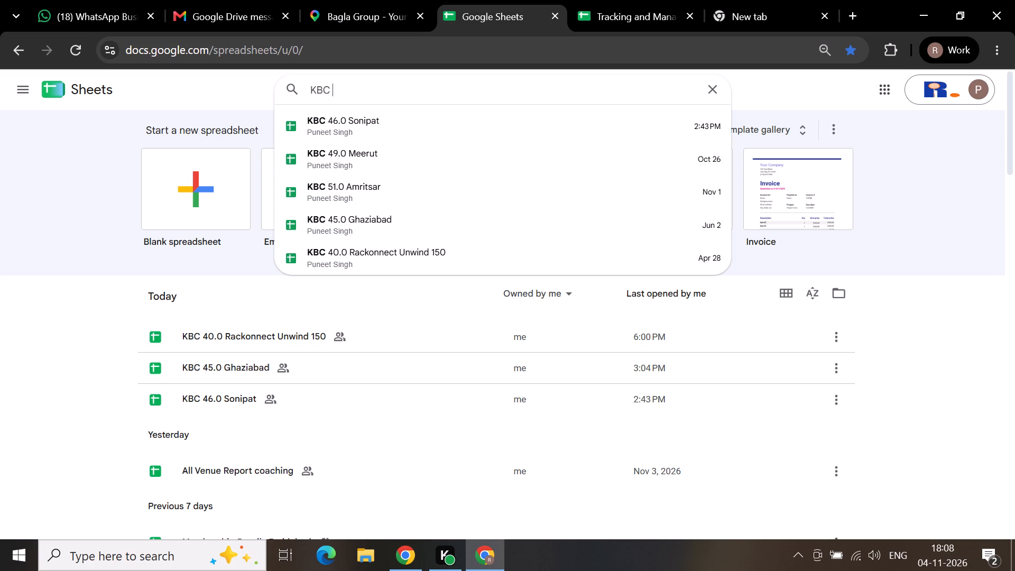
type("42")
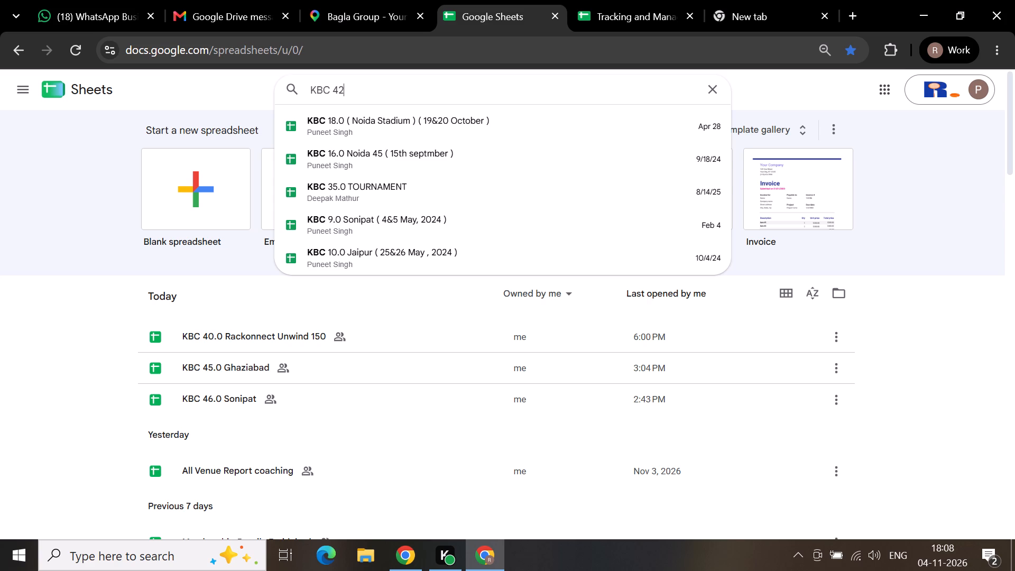
scroll(479, 168, "down", 1)
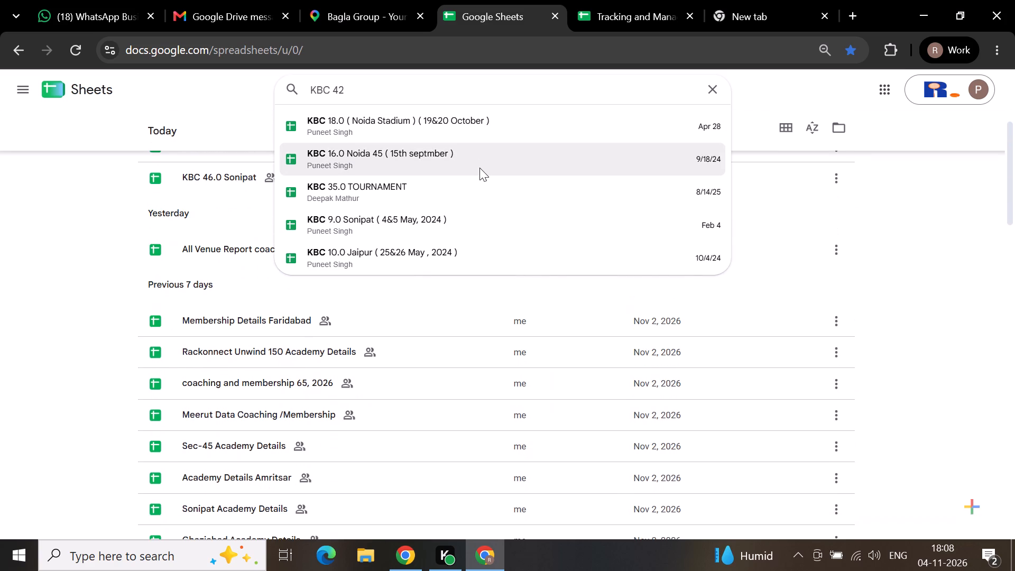
scroll(479, 168, "up", 13)
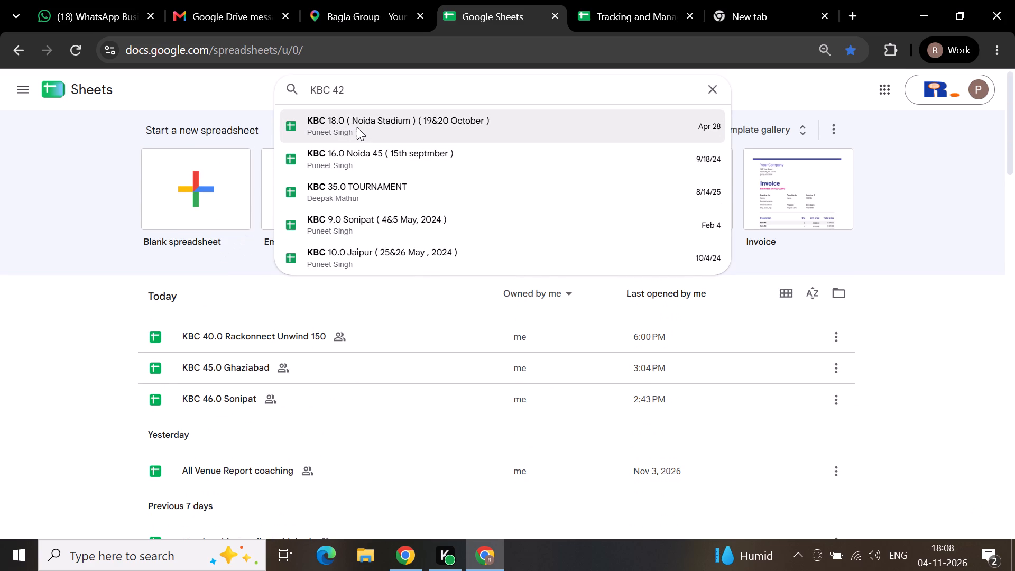
key("BackSpace")
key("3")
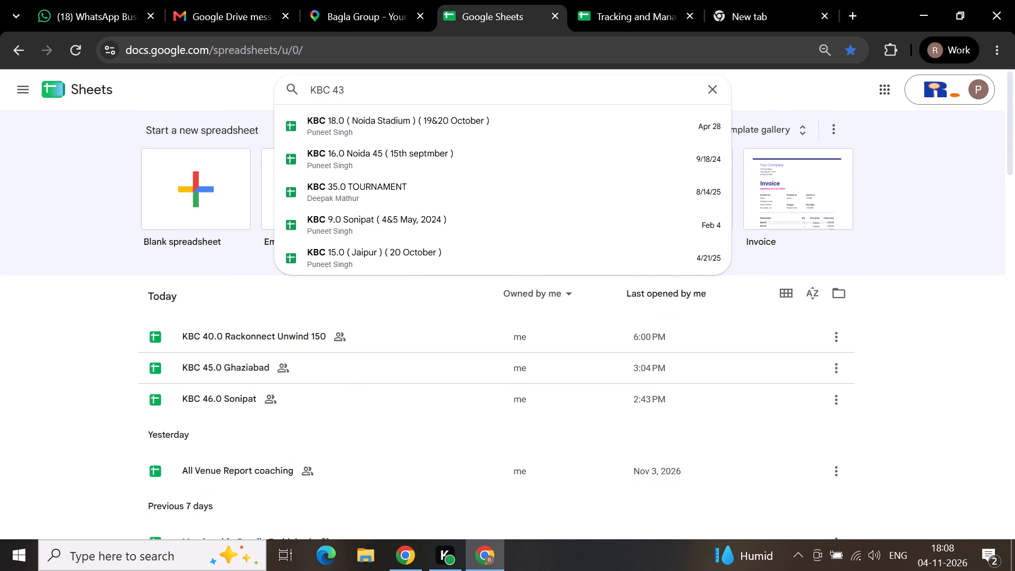
Return to the 2026 event tracker and review the KBC events, dates and venues on the RKT Event Calender sheet.
left_click(611, 4)
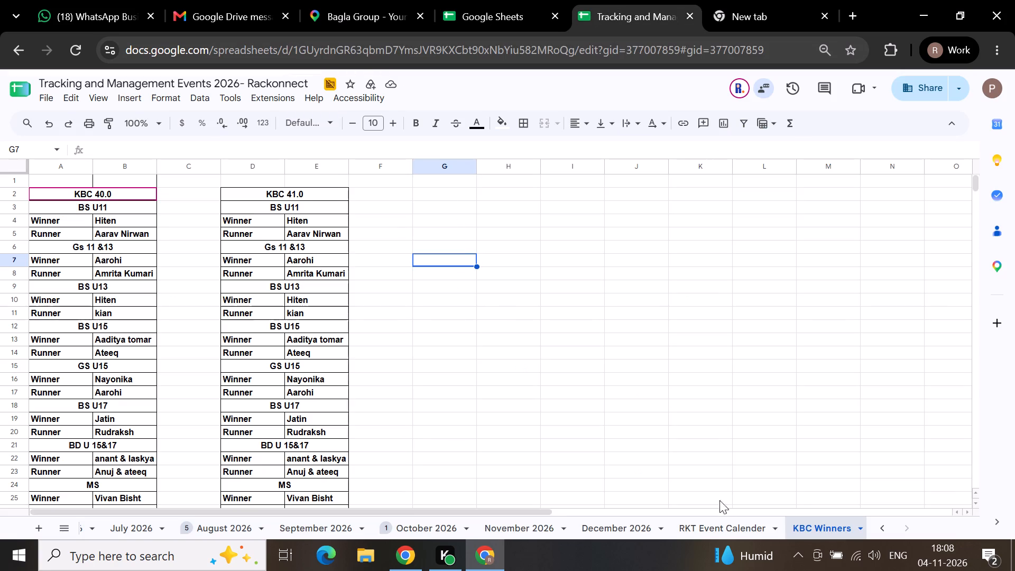
left_click(719, 527)
scroll(559, 290, "up", 12)
scroll(565, 303, "down", 1)
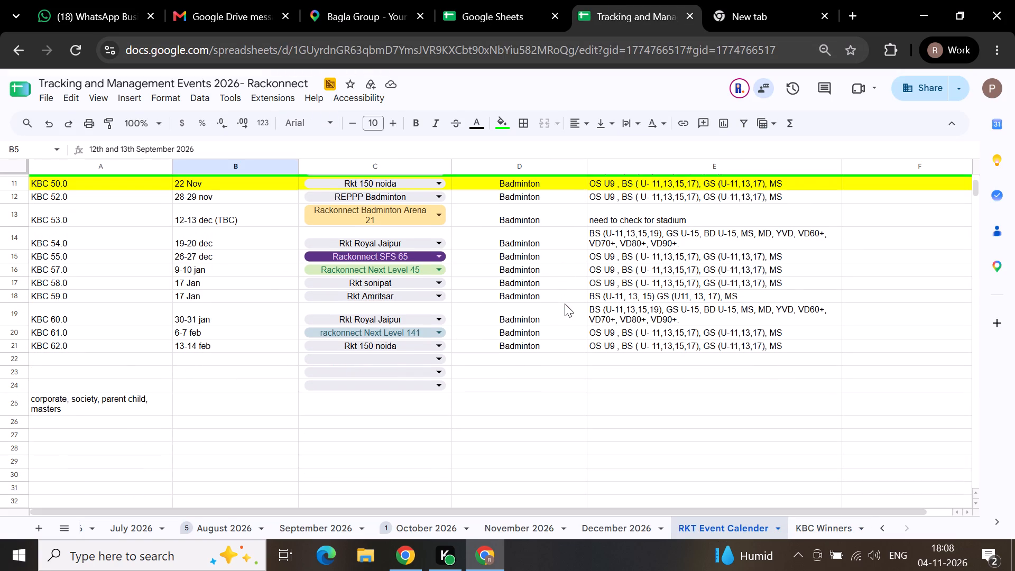
scroll(565, 303, "up", 10)
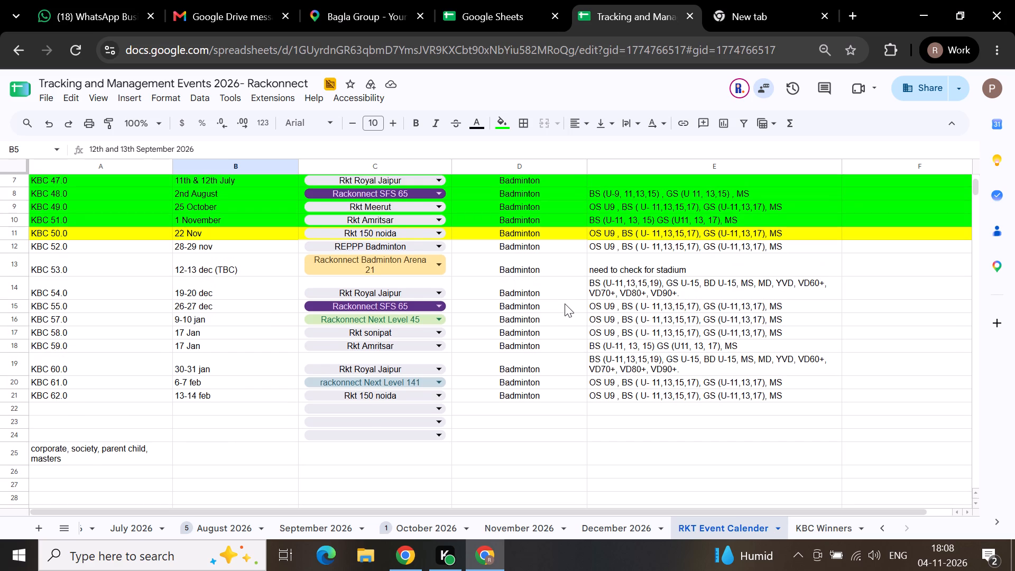
scroll(565, 303, "up", 10)
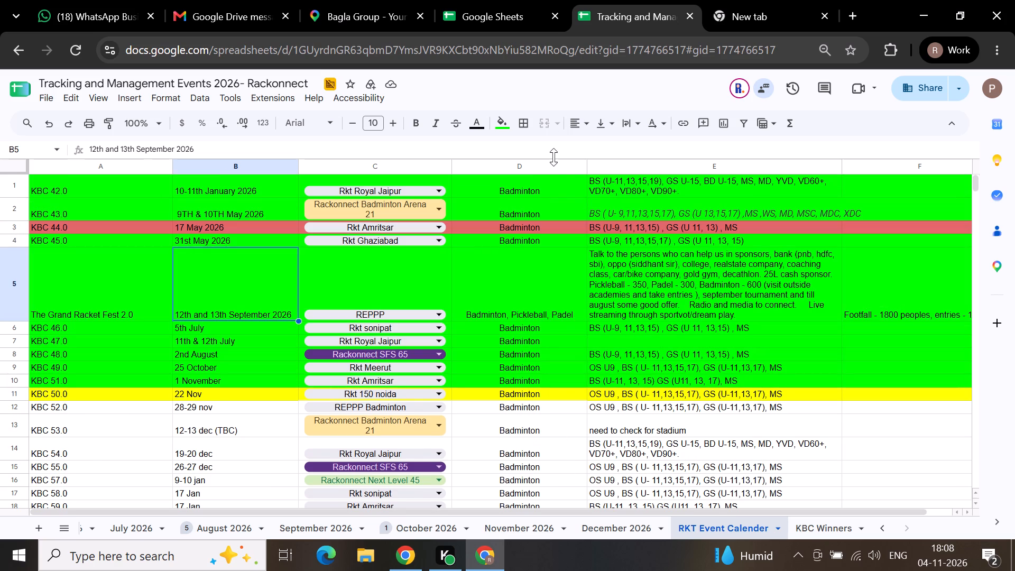
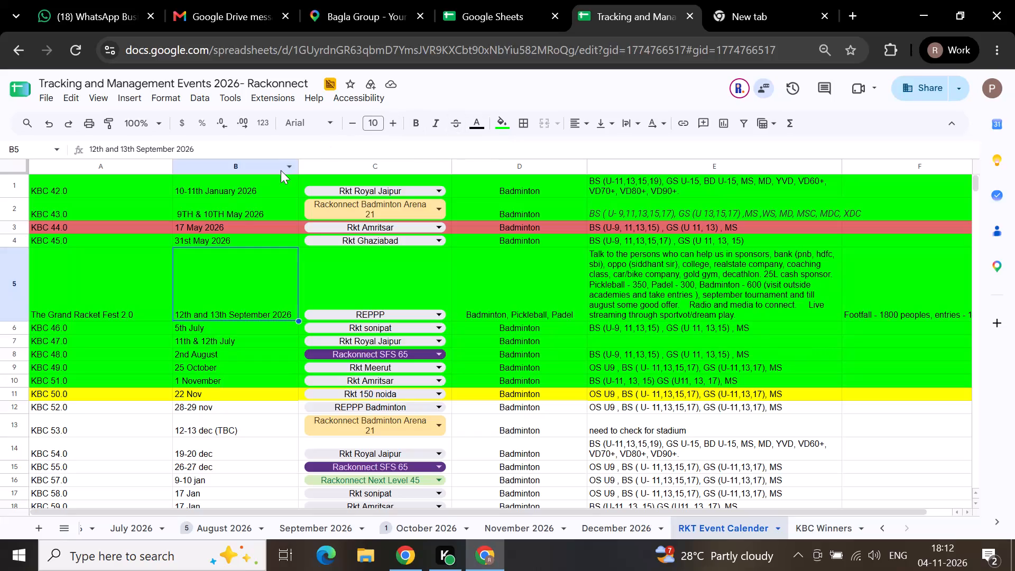
Change the KBC 43.0 date in B2 of the event calendar to 9th May 2026.
left_click(231, 214)
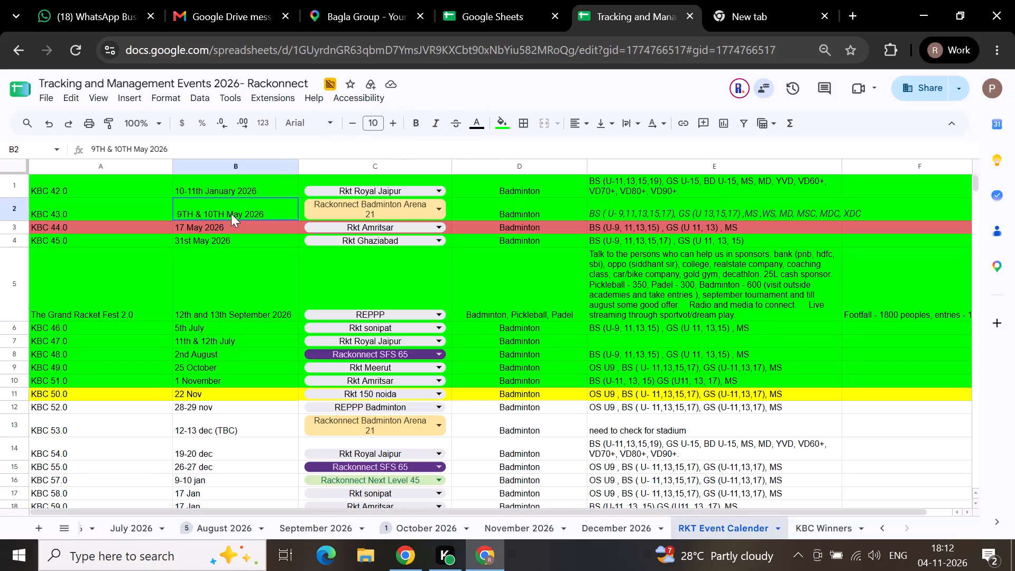
double_click(231, 214)
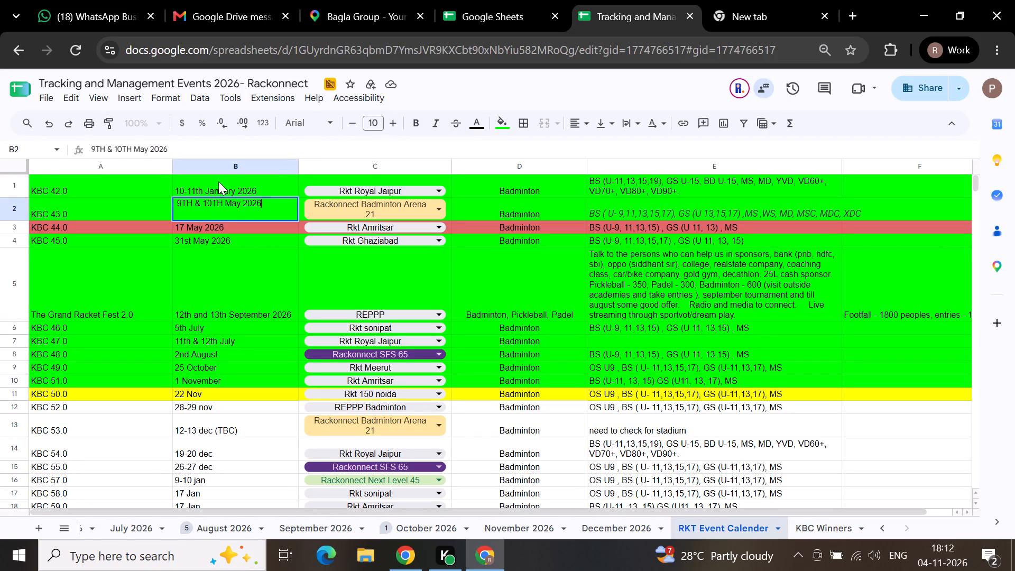
left_click(225, 201)
key("BackSpace")
key("BackSpace")
key("BackSpace")
key("BackSpace")
key("BackSpace")
key("BackSpace")
key("BackSpace")
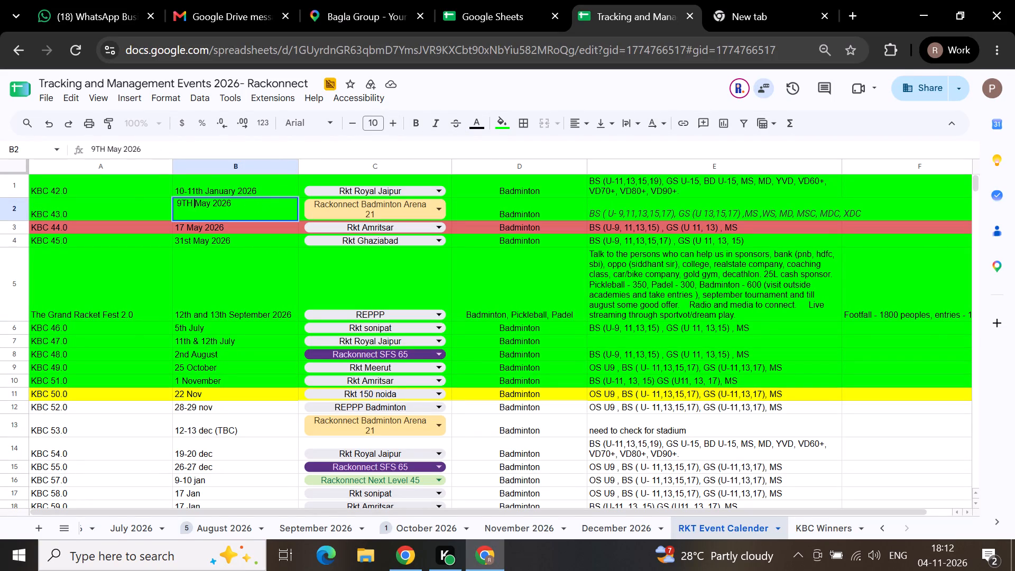
key("BackSpace")
key("BackSpace")
key("BackSpace")
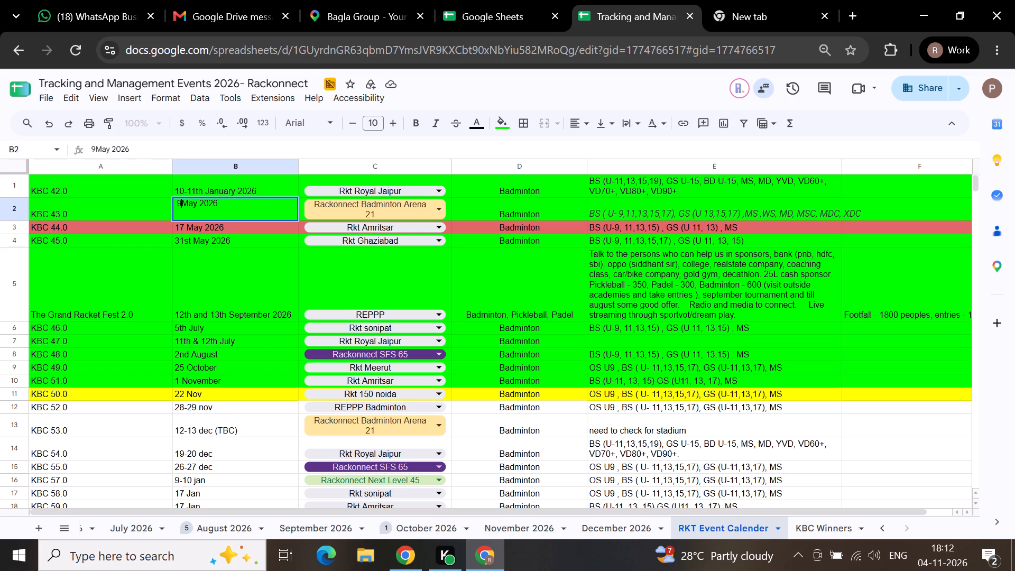
type("th")
key("space")
key("Return")
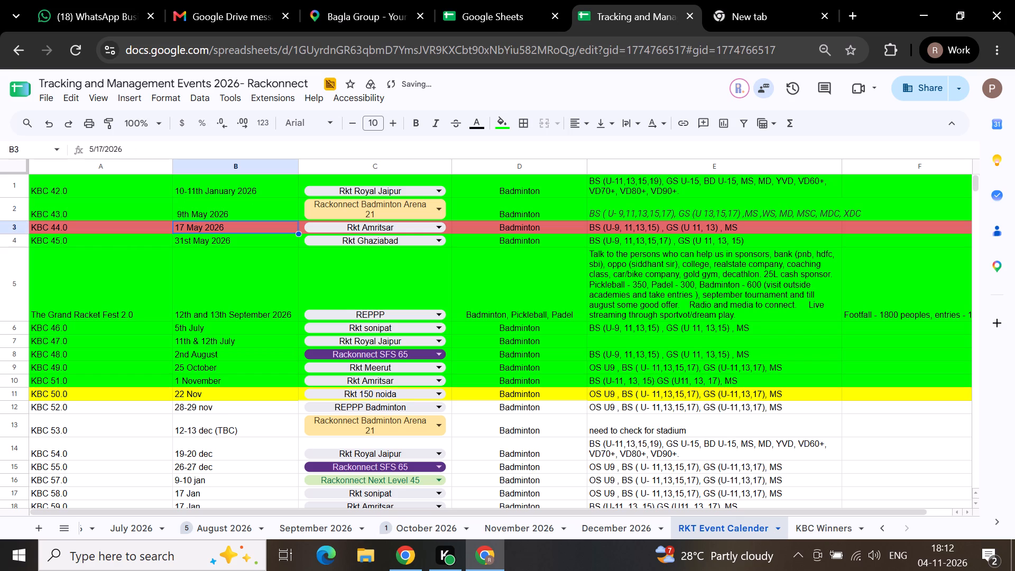
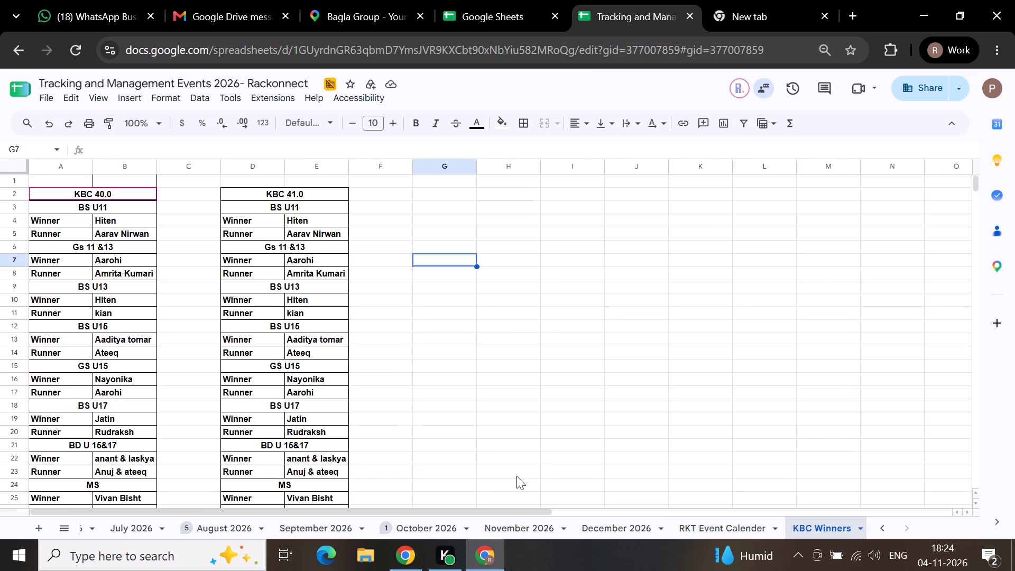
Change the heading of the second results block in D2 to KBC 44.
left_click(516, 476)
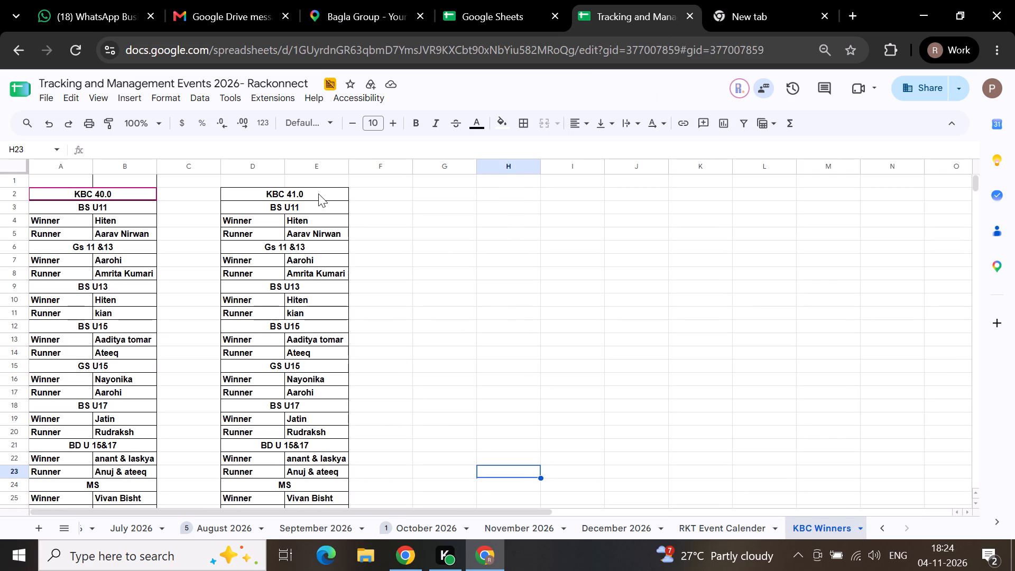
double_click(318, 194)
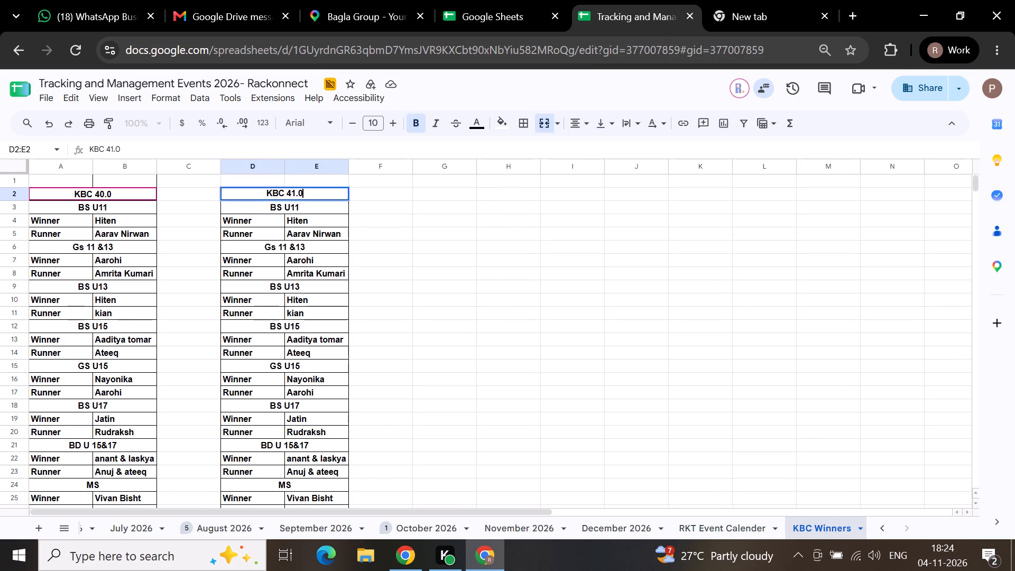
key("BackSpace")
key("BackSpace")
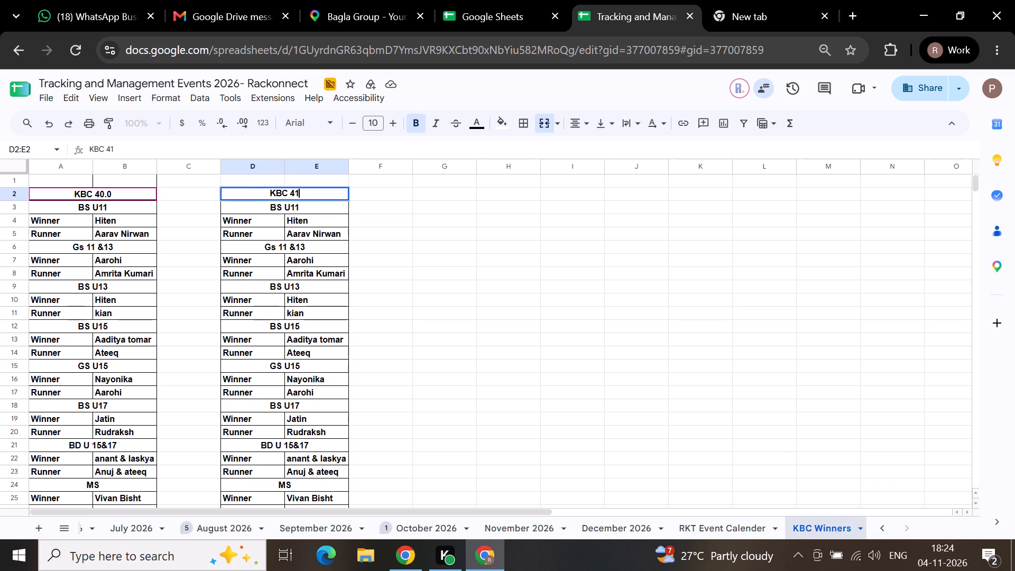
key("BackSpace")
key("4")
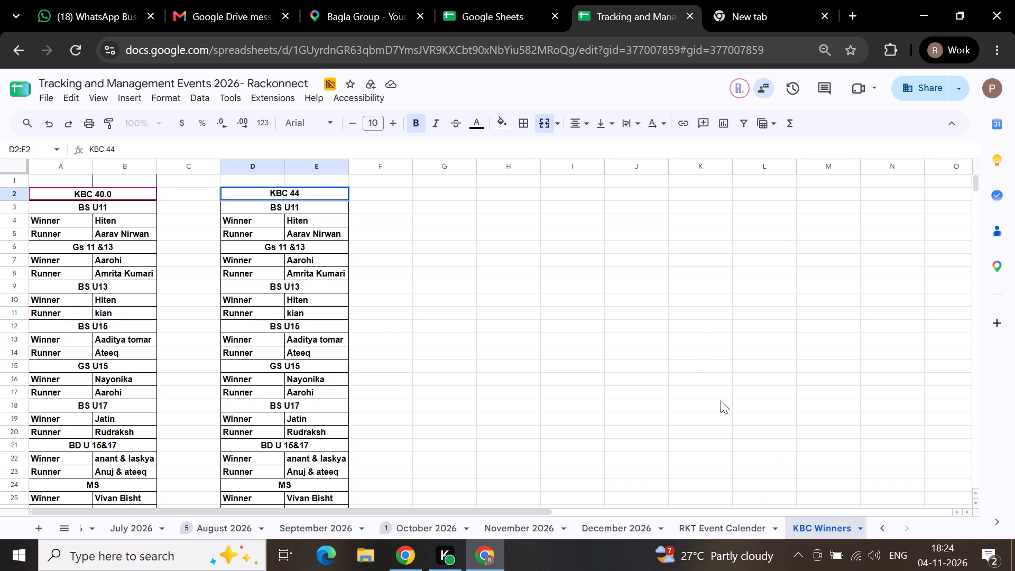
Check the event number against the RKT Event Calender sheet and set the KBC Winners heading in D2 to KBC 45.0.
left_click(707, 528)
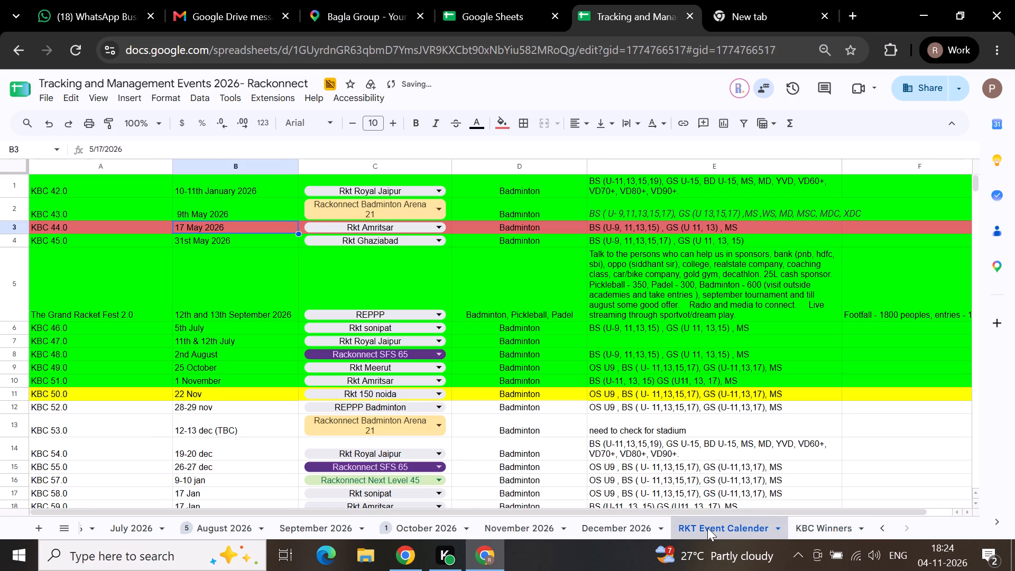
left_click(812, 530)
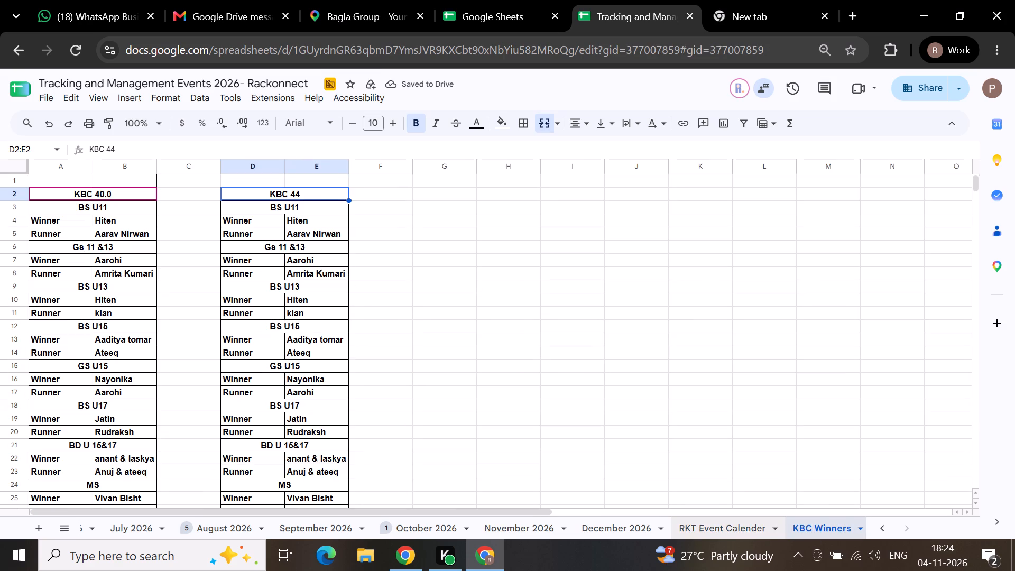
double_click(321, 195)
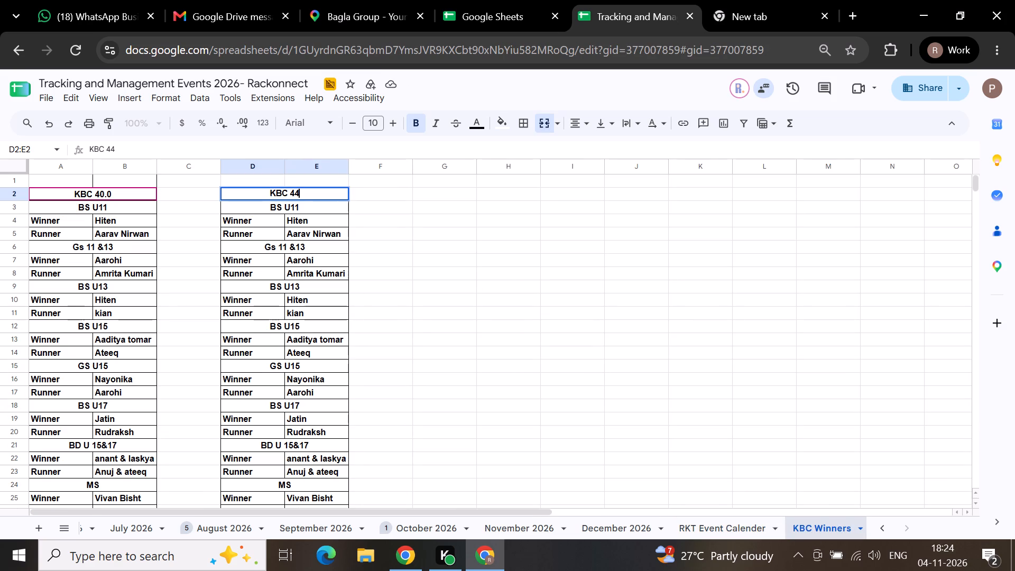
key("BackSpace")
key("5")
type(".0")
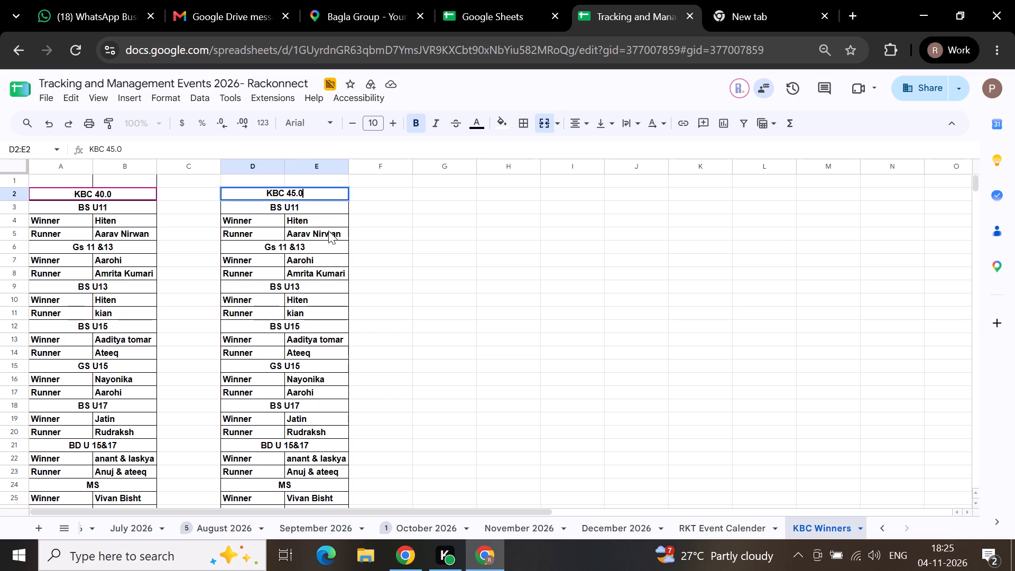
Change the first category heading of the KBC 45.0 block in D3 to BS U9.
double_click(320, 206)
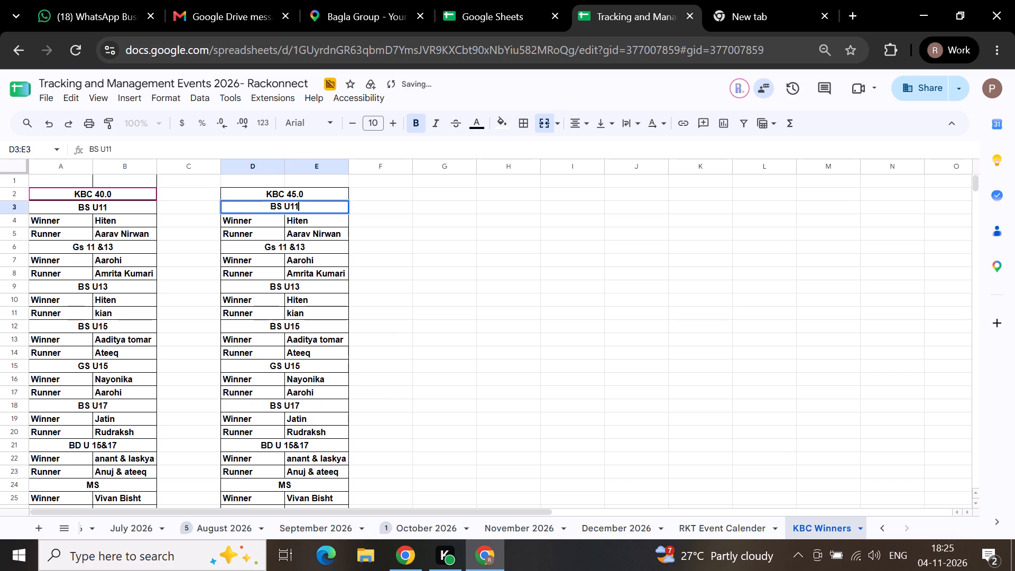
key("BackSpace")
key("BackSpace")
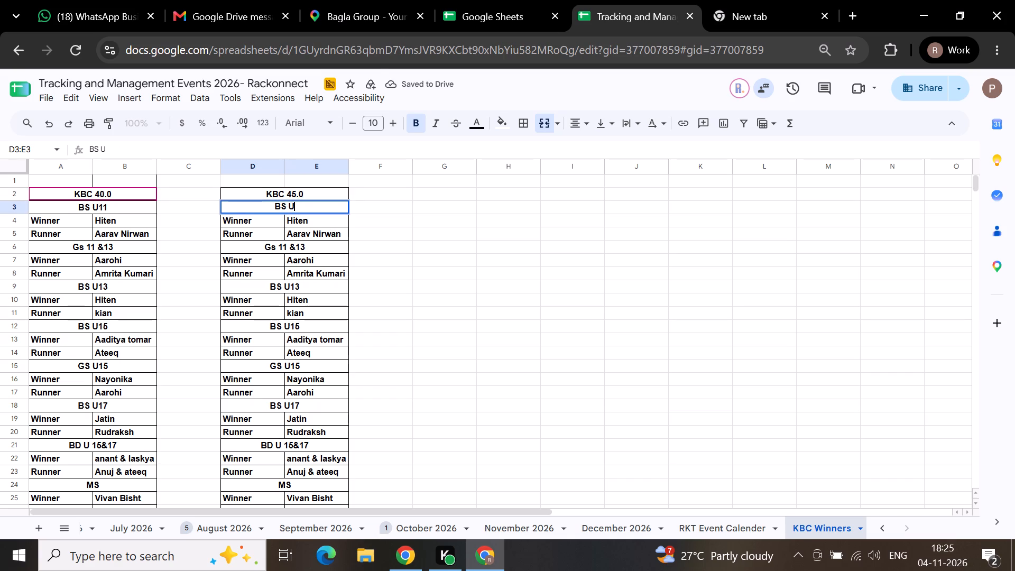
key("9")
Replace the BS U9 winner's name in E4 and enter Arinjay as the runner in E5.
left_click(318, 220)
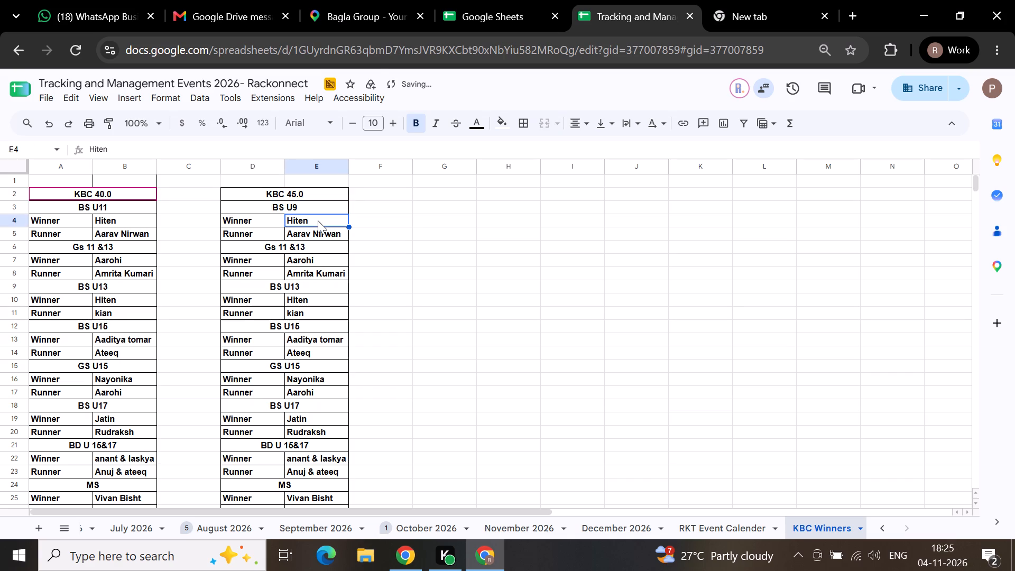
key("BackSpace")
key("BackSpace")
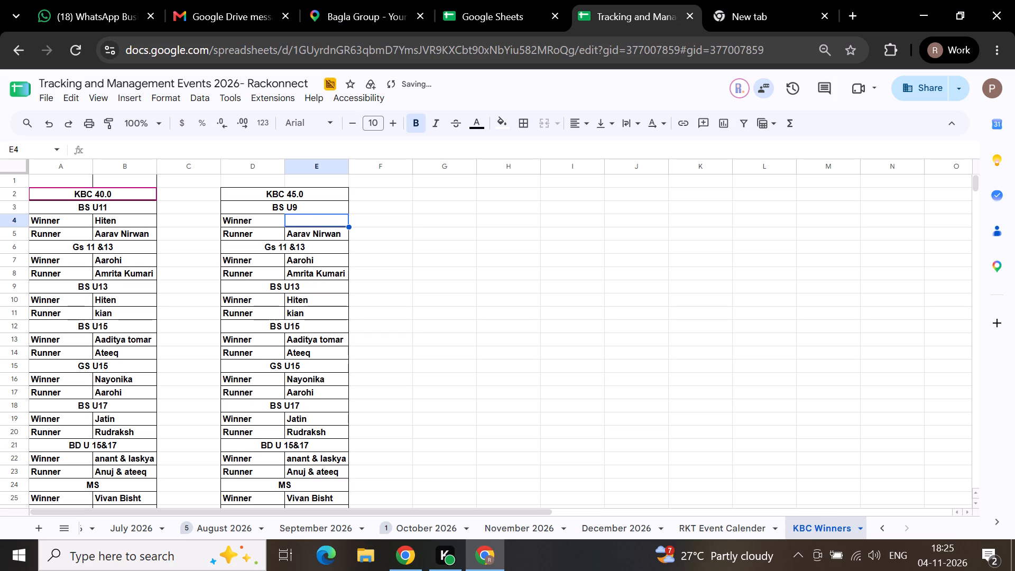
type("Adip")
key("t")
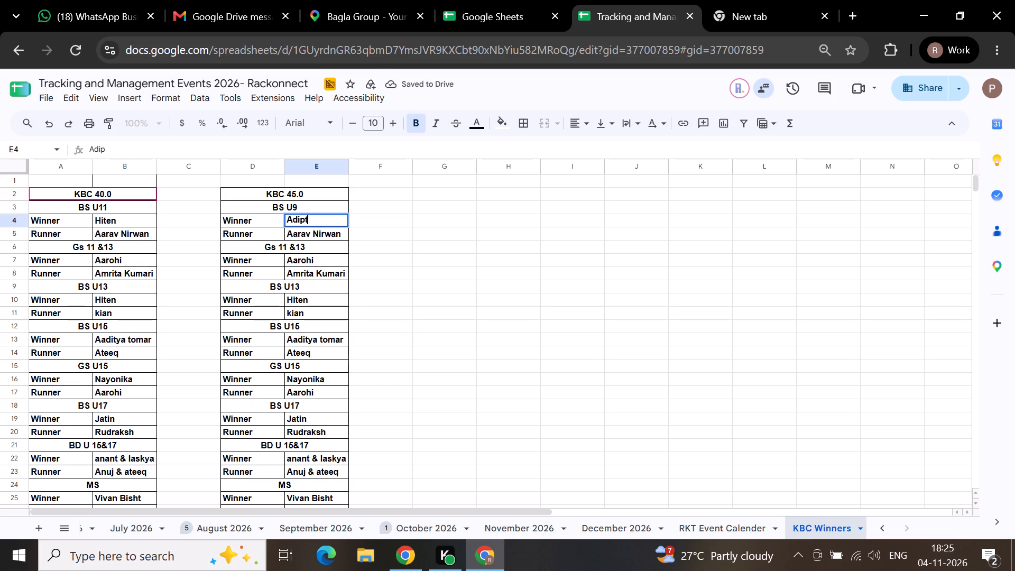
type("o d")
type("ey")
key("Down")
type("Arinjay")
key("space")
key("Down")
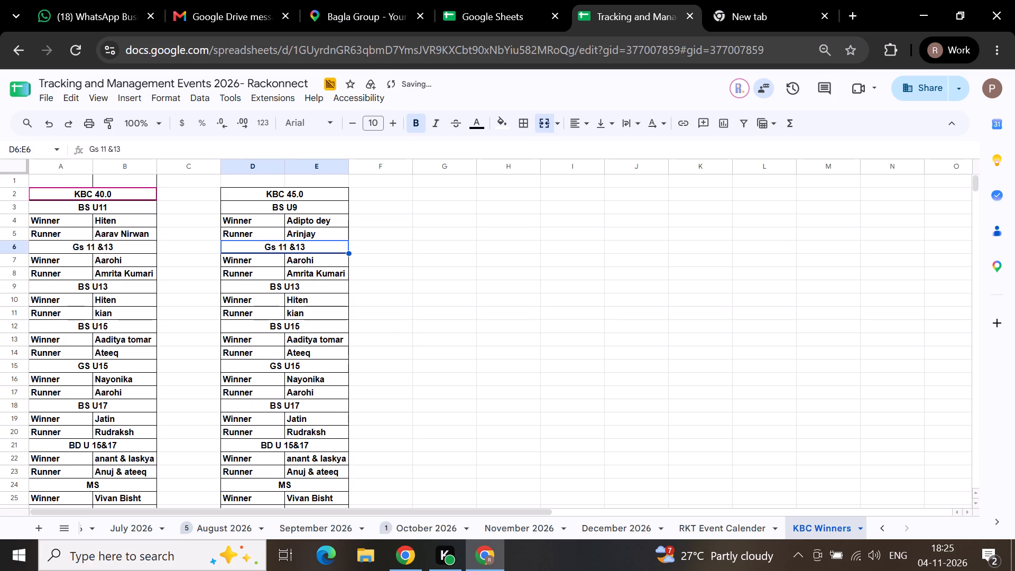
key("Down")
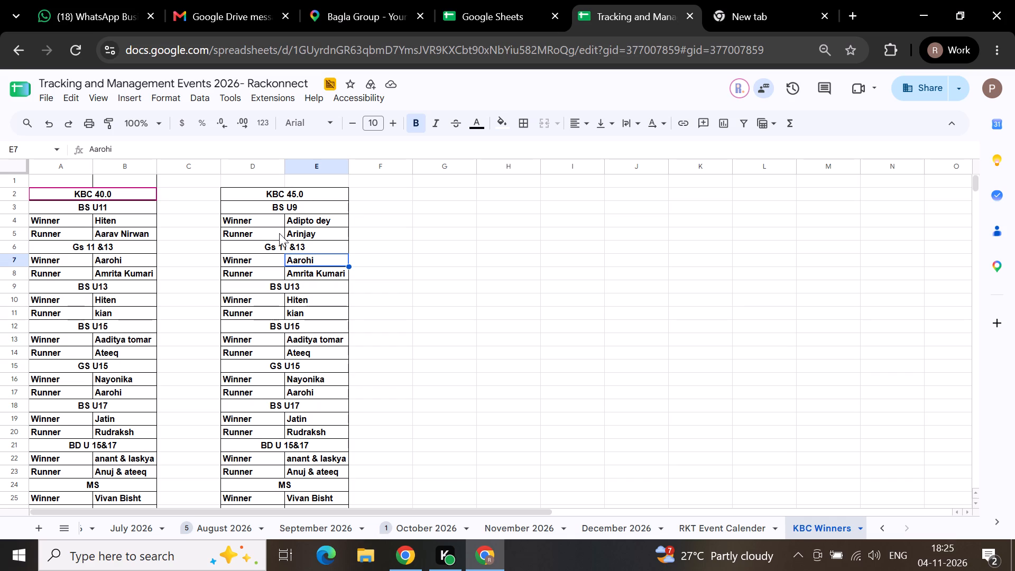
Replace the second category heading of the KBC 45.0 block in D6 with BS U11.
double_click(274, 250)
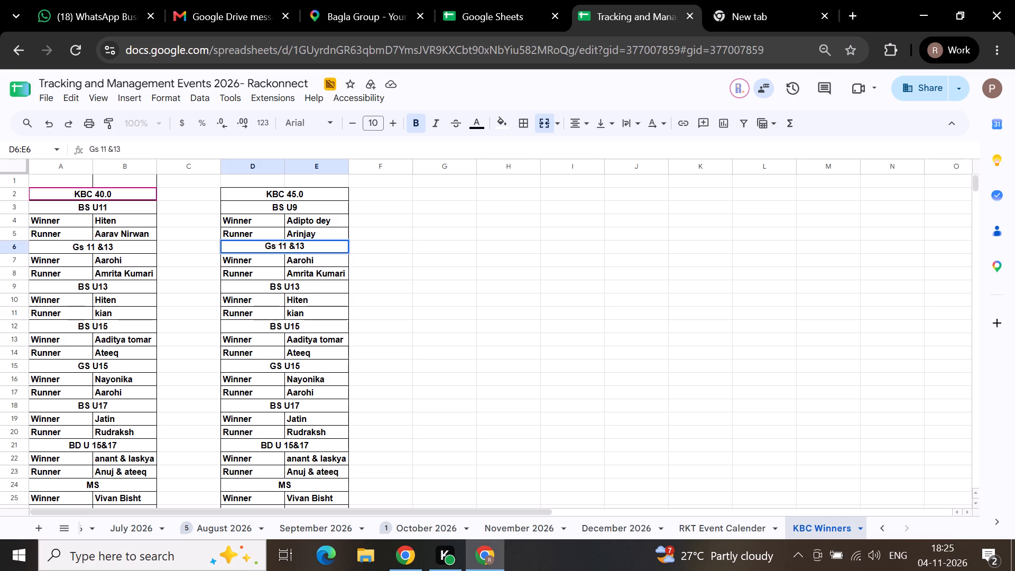
key("BackSpace")
key("BackSpace")
key("BackSpace")
key("BackSpace")
key("BackSpace")
key("BackSpace")
key("BackSpace")
key("BackSpace")
key("BackSpace")
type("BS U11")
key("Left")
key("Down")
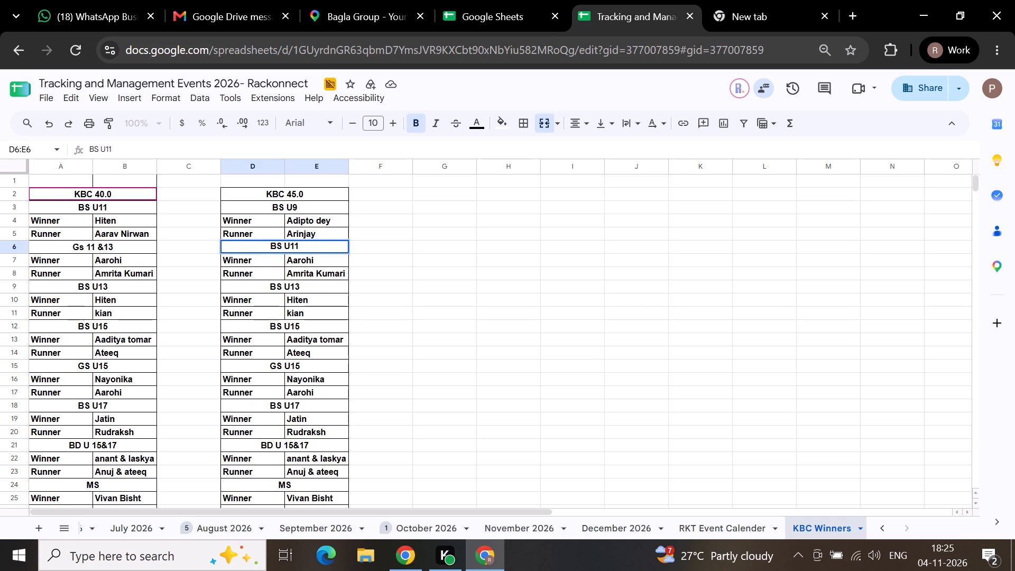
Replace the BS U11 winner's name in E7 and enter the BS U9 winner as the BS U11 runner in E8.
left_click(330, 263)
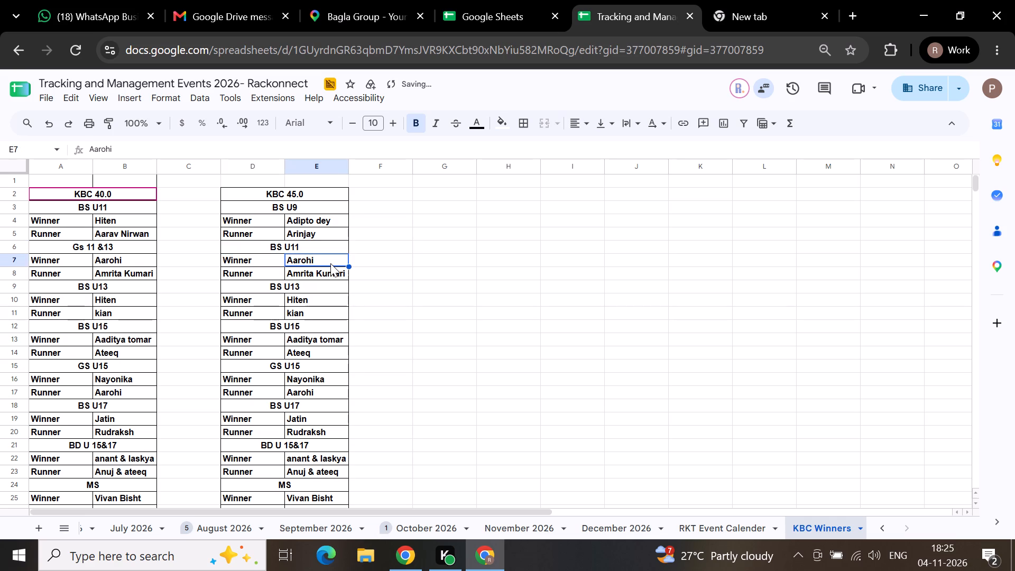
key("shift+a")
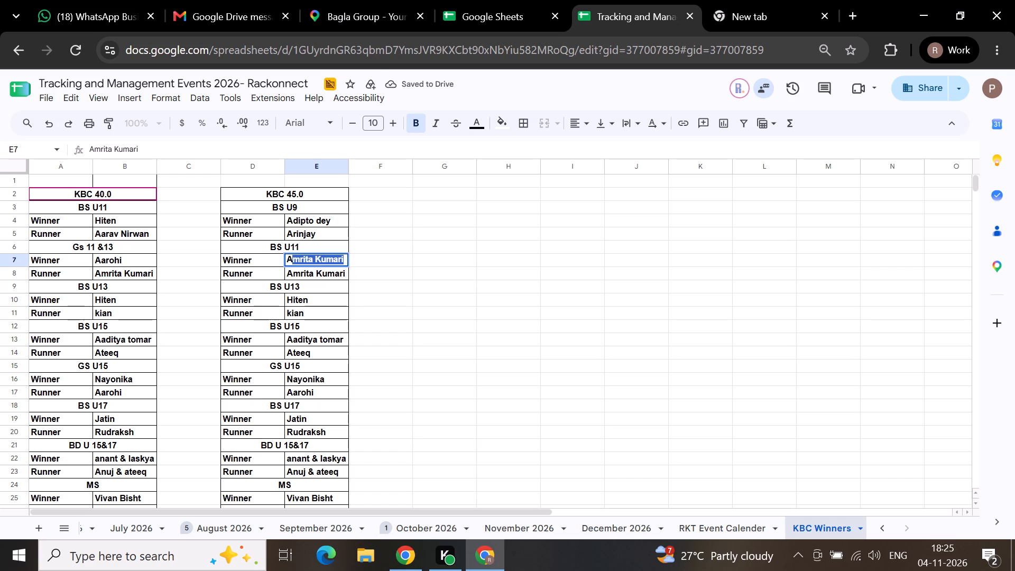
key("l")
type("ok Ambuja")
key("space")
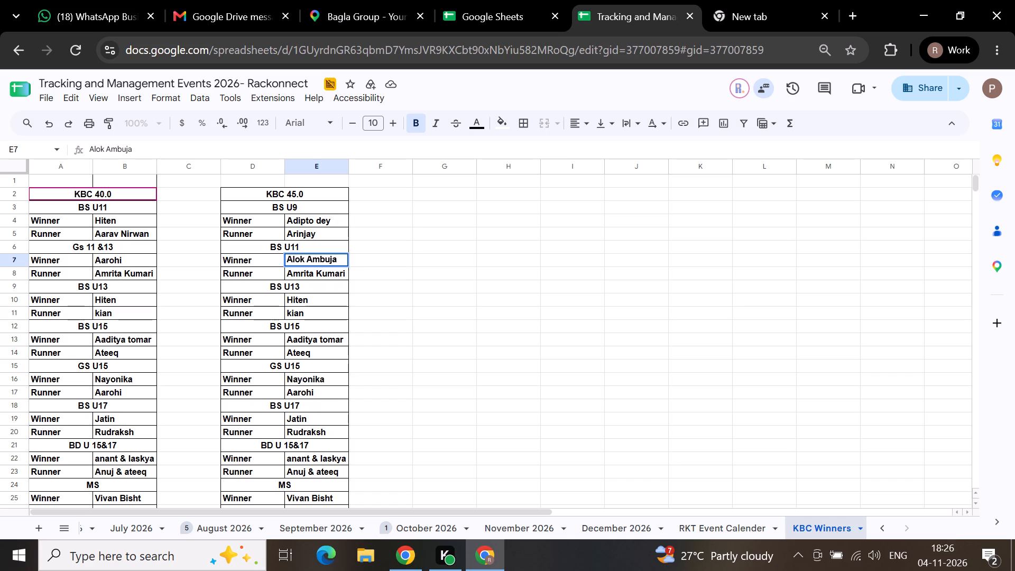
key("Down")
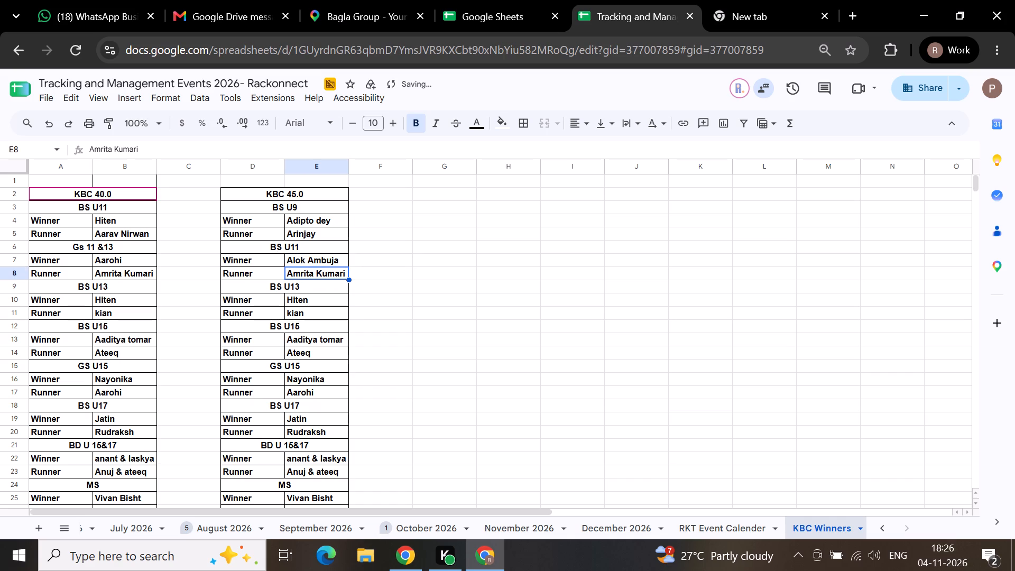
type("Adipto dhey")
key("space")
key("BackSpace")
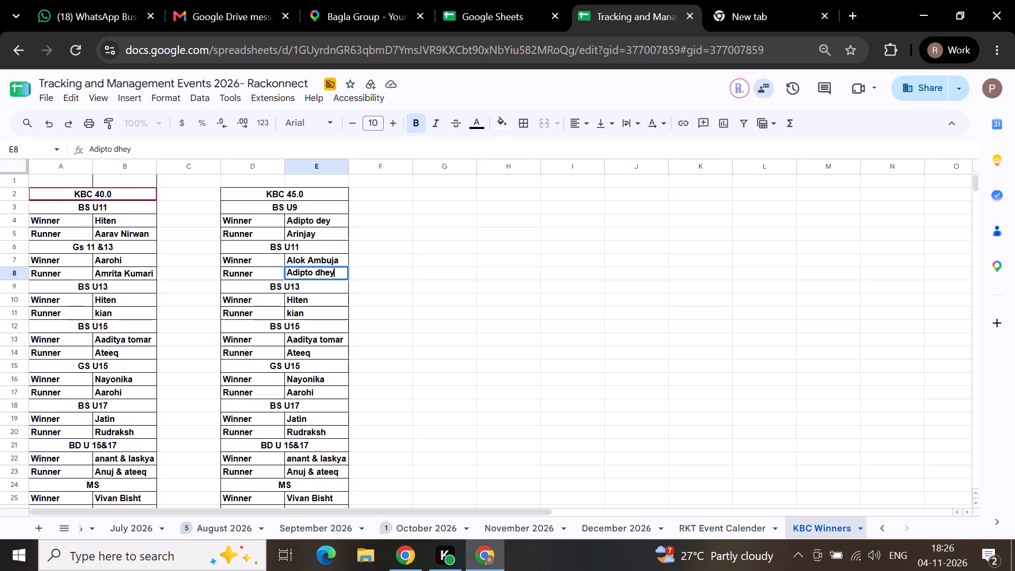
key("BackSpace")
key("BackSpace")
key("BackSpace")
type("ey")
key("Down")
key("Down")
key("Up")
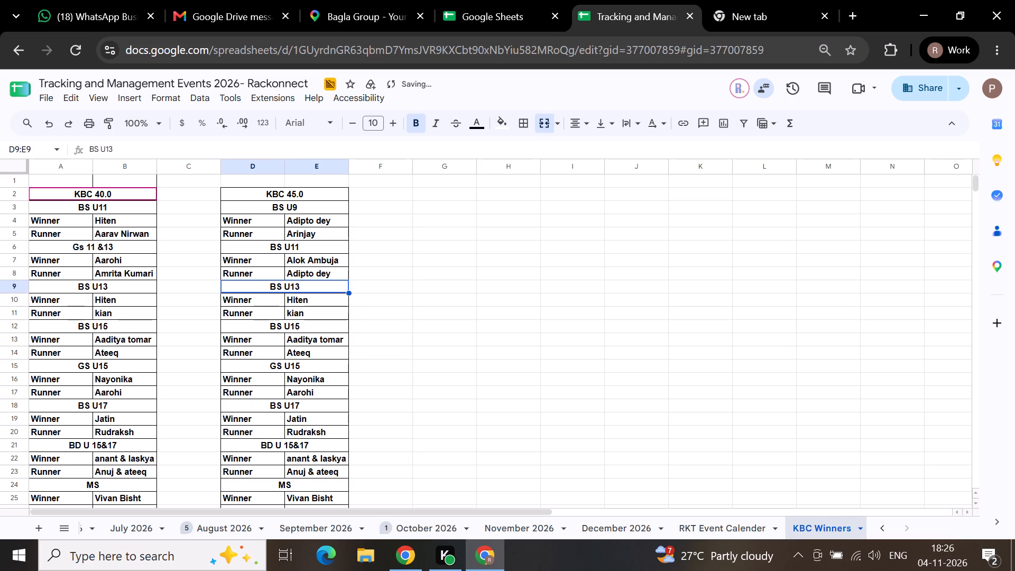
Replace the third category heading of the KBC 45.0 block in D9 with GS U11.
left_click(286, 287)
triple_click(286, 287)
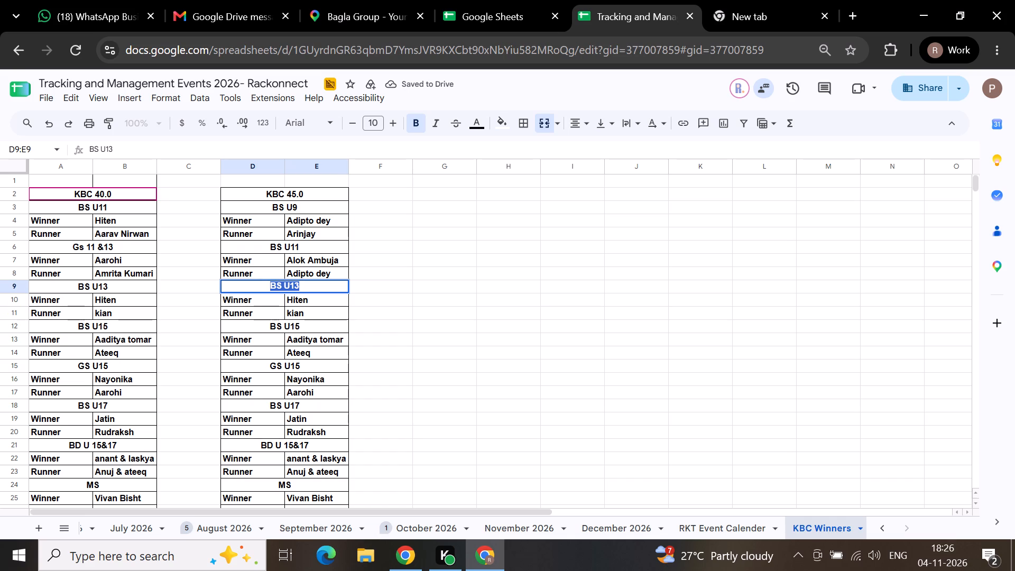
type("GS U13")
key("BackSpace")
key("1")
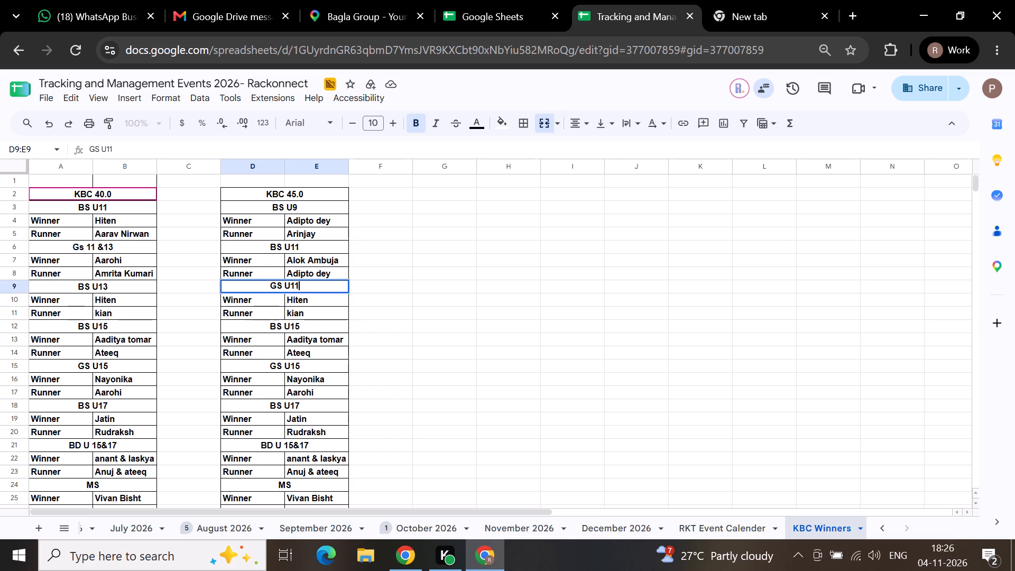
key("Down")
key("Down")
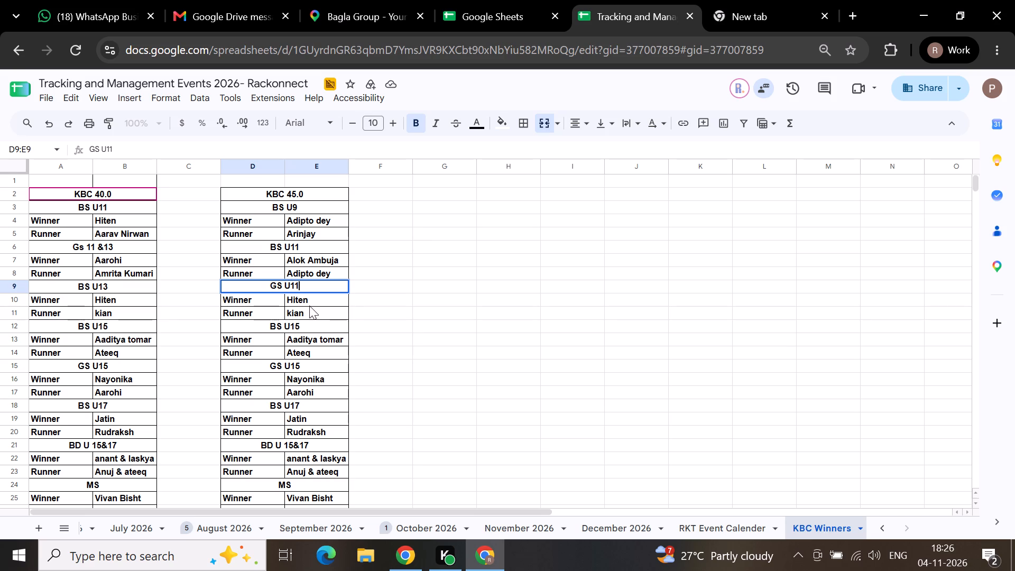
Replace the GS U11 winner's name in E10 and the GS U11 runner's name in E11 of the KBC 45.0 block.
left_click(309, 306)
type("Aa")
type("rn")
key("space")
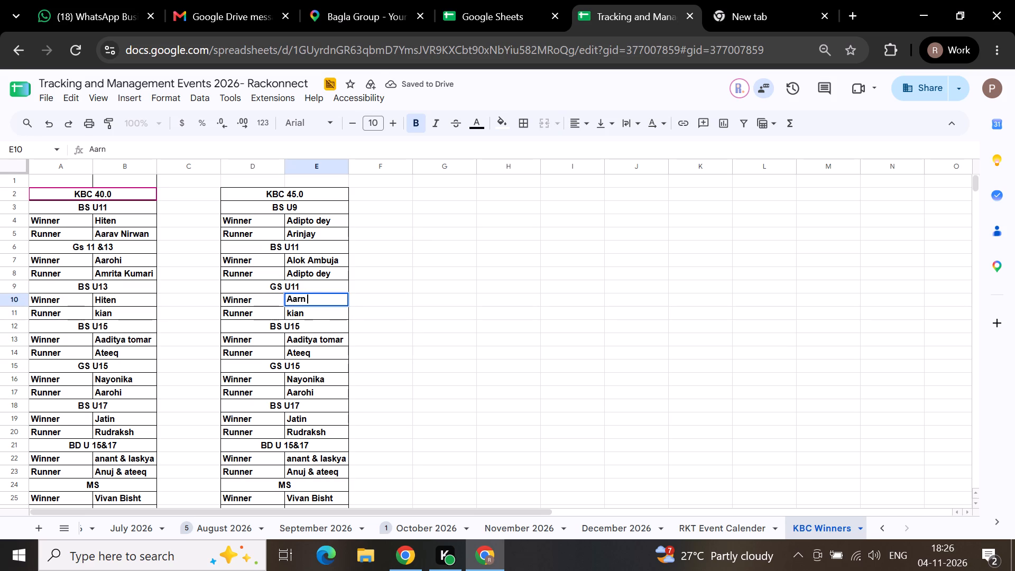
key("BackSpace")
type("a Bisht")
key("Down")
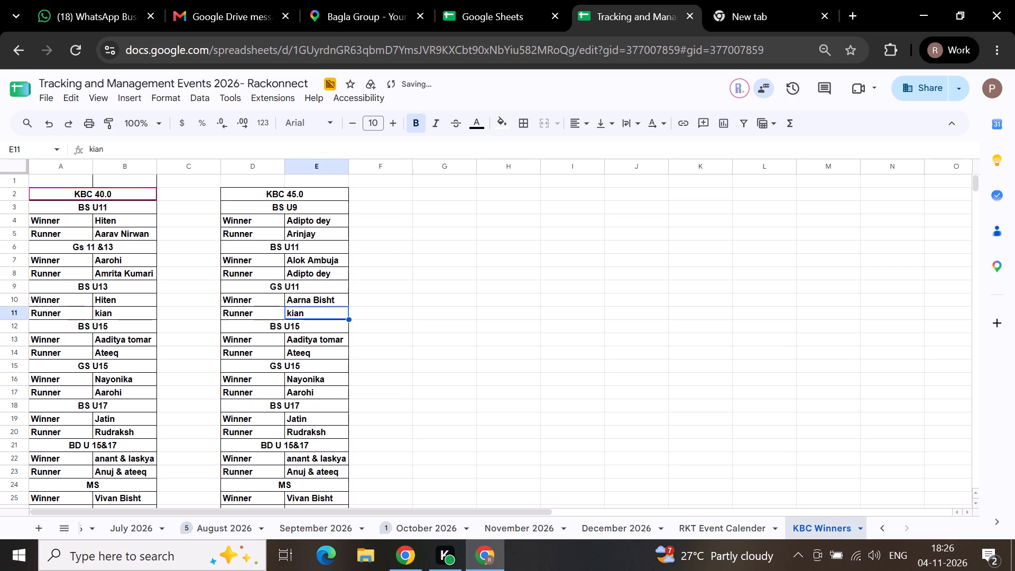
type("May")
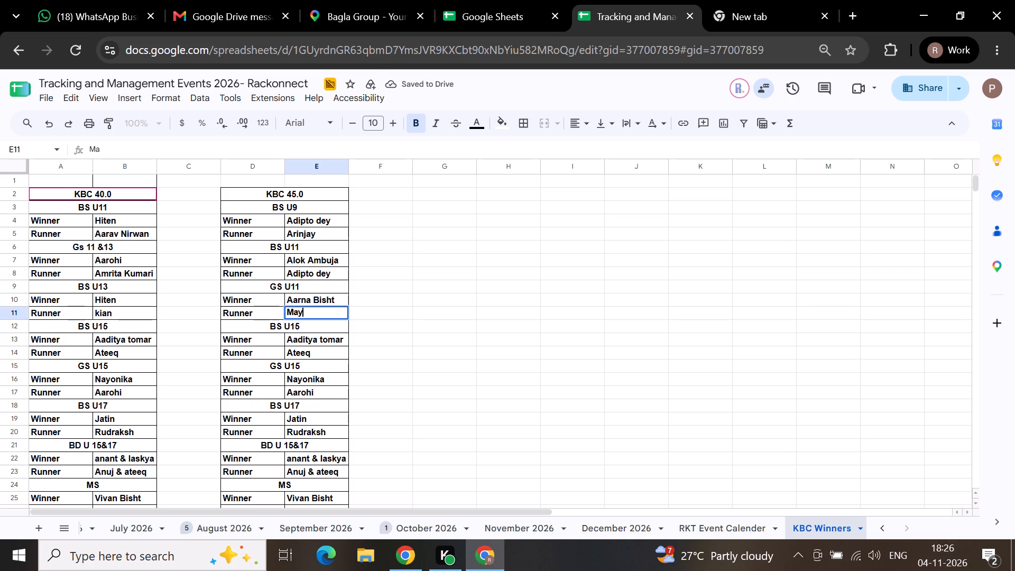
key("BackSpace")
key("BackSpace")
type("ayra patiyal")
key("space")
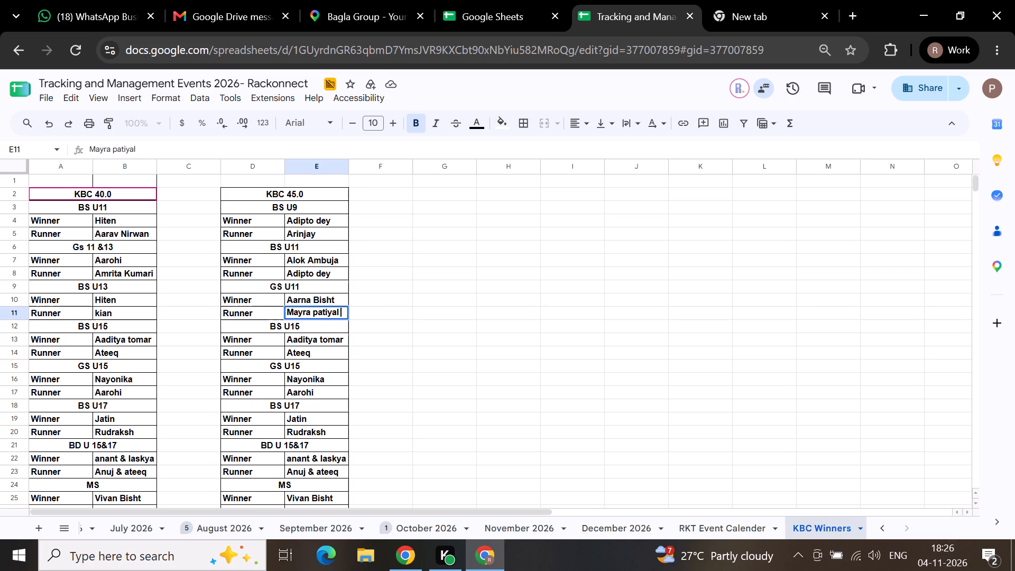
Change the fourth category heading of the KBC 45.0 block in D12 to BS U13.
double_click(314, 338)
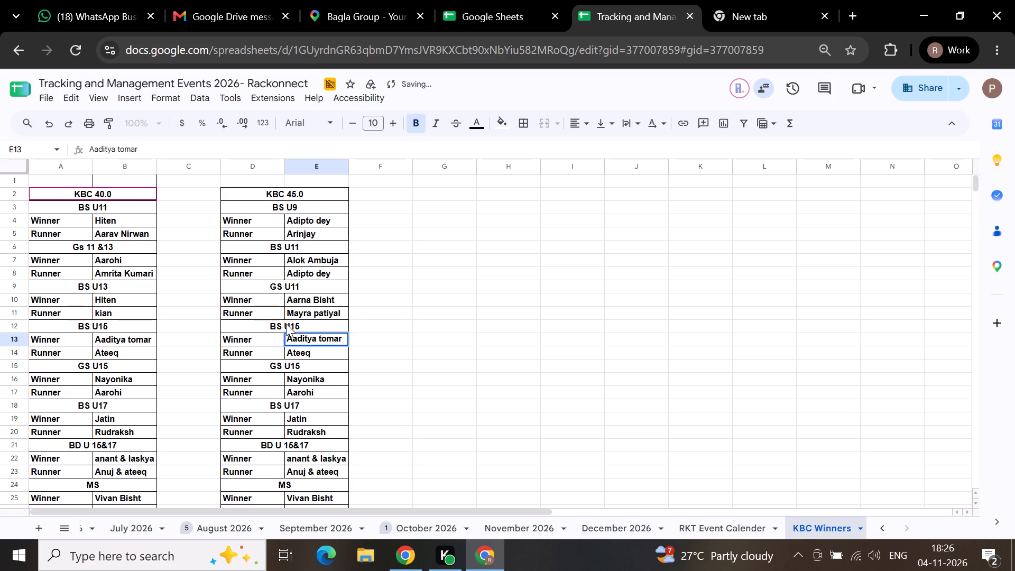
double_click(286, 324)
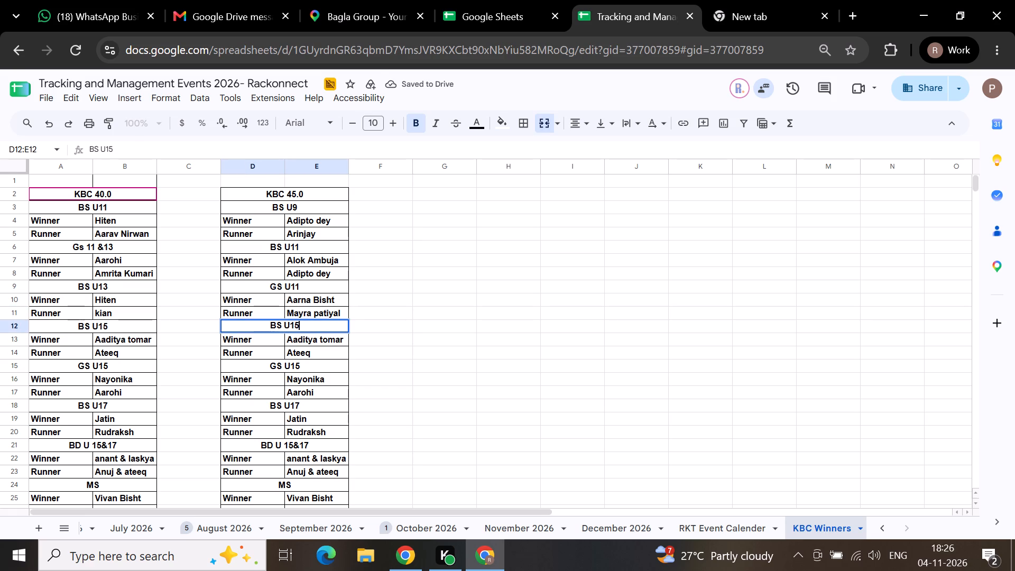
key("BackSpace")
key("BackSpace")
key("BackSpace")
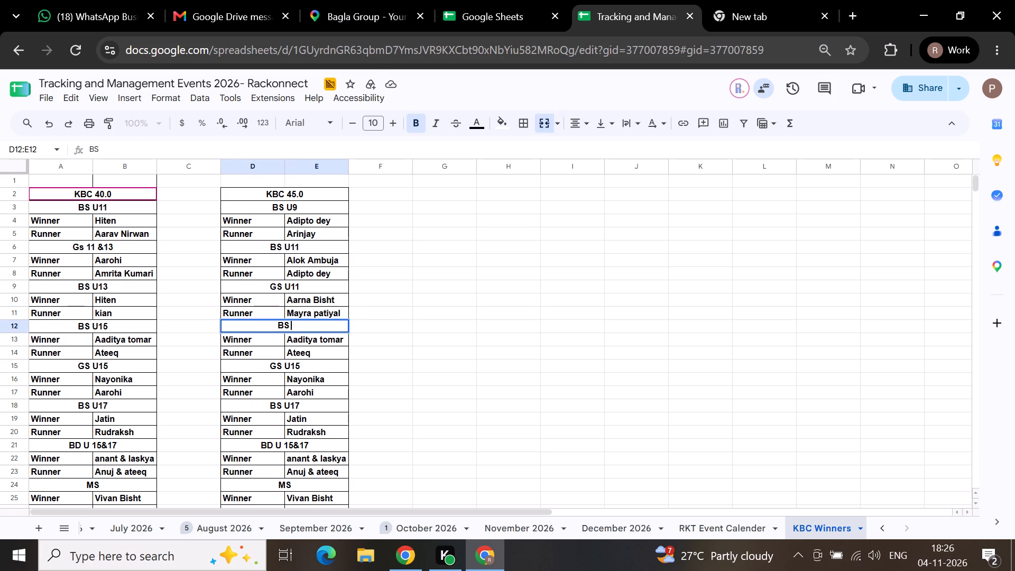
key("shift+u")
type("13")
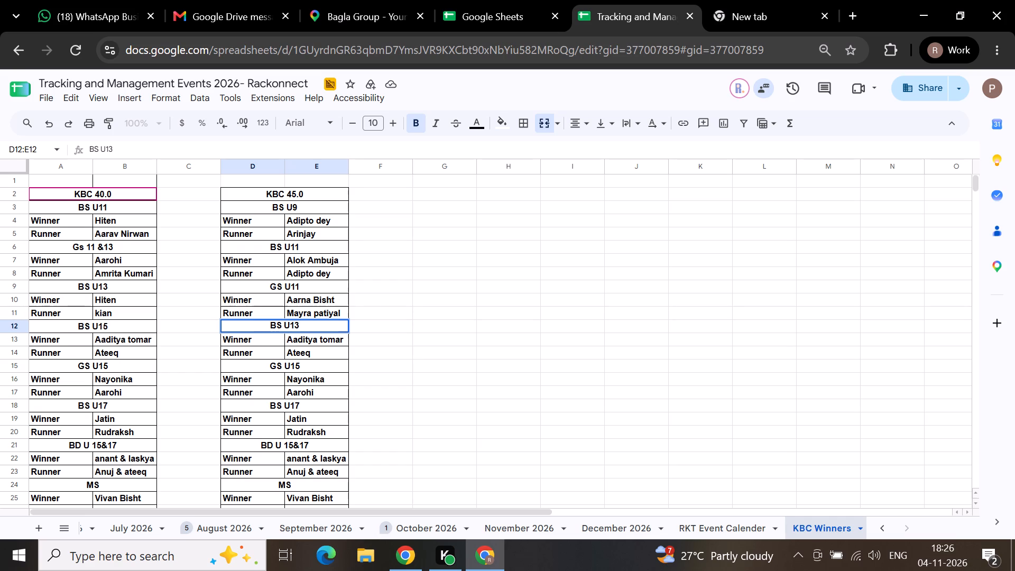
Replace the BS U13 winner's name in E13 and the BS U13 runner's name in E14.
left_click(336, 342)
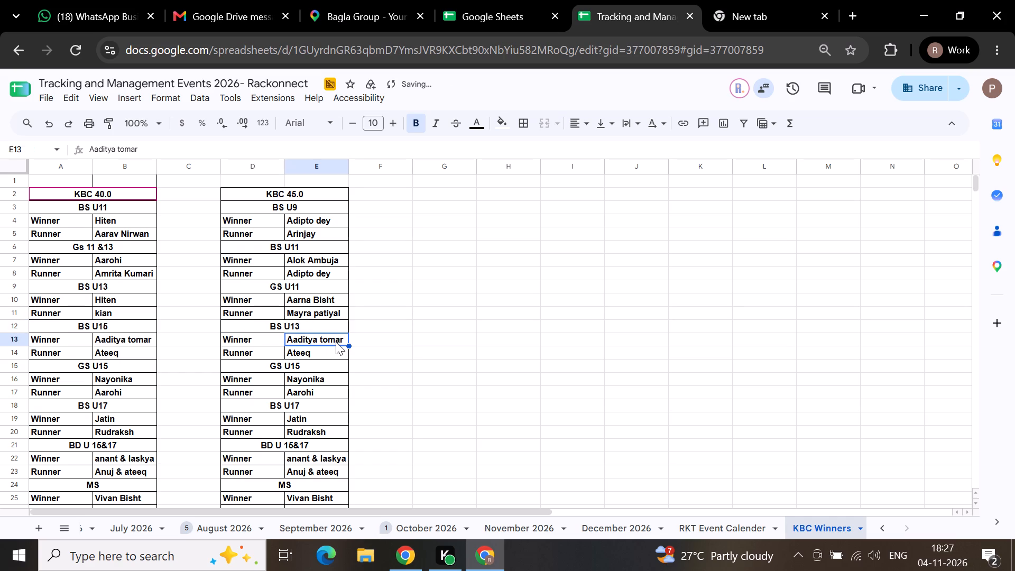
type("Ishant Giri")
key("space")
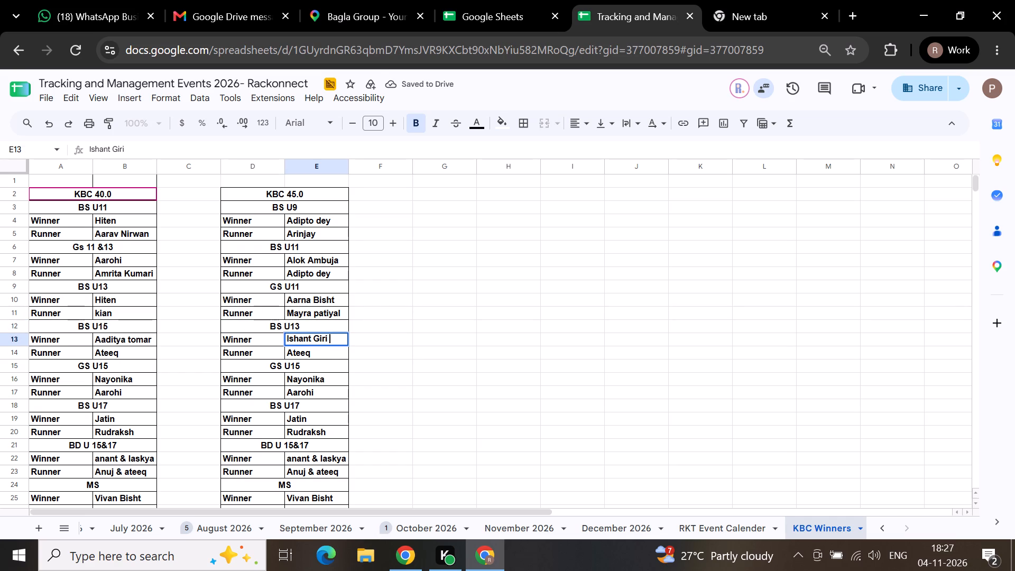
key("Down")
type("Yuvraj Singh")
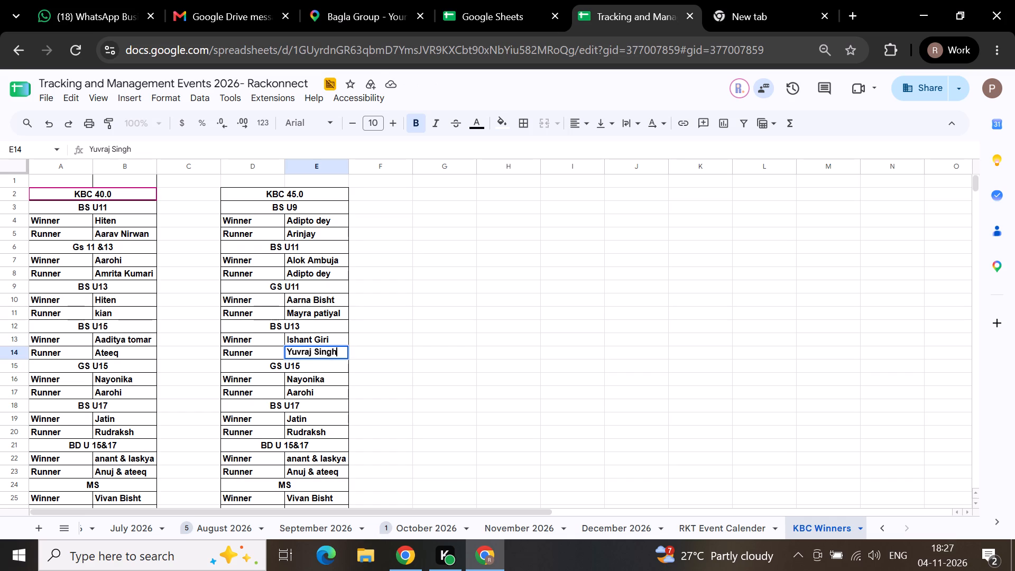
Change the fifth category heading of the KBC 45.0 block in D15 to GS U13.
double_click(312, 362)
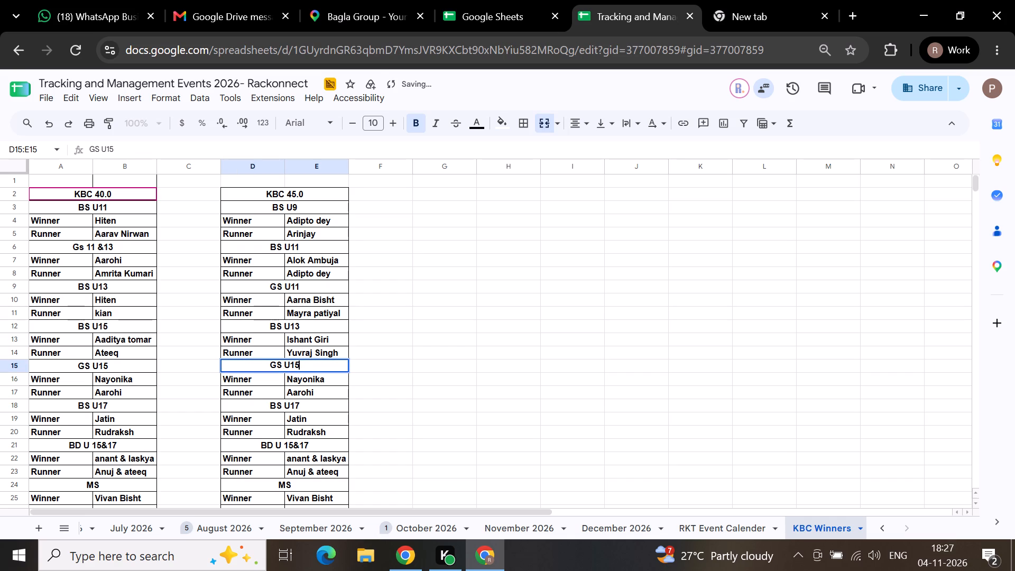
key("BackSpace")
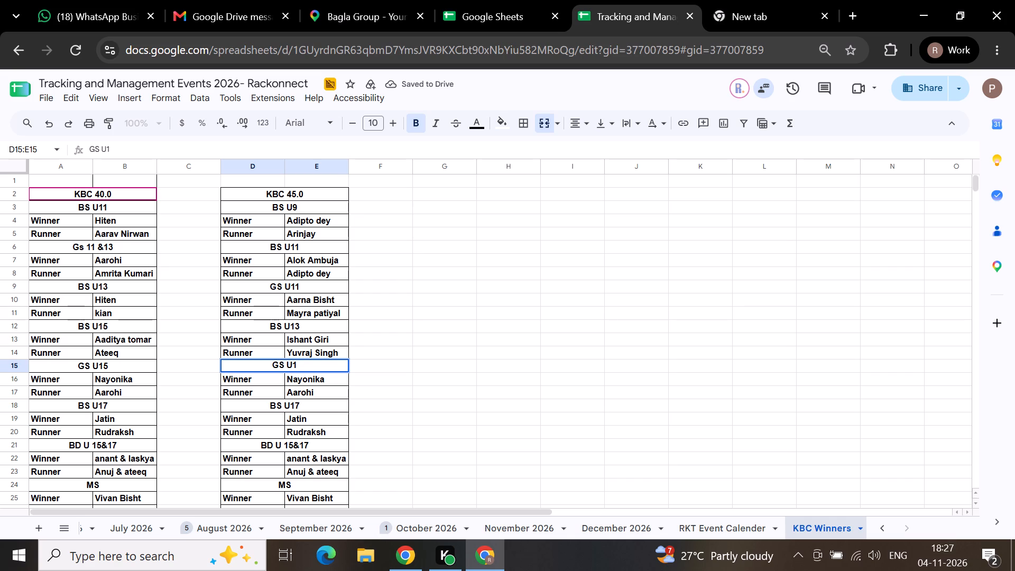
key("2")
key("BackSpace")
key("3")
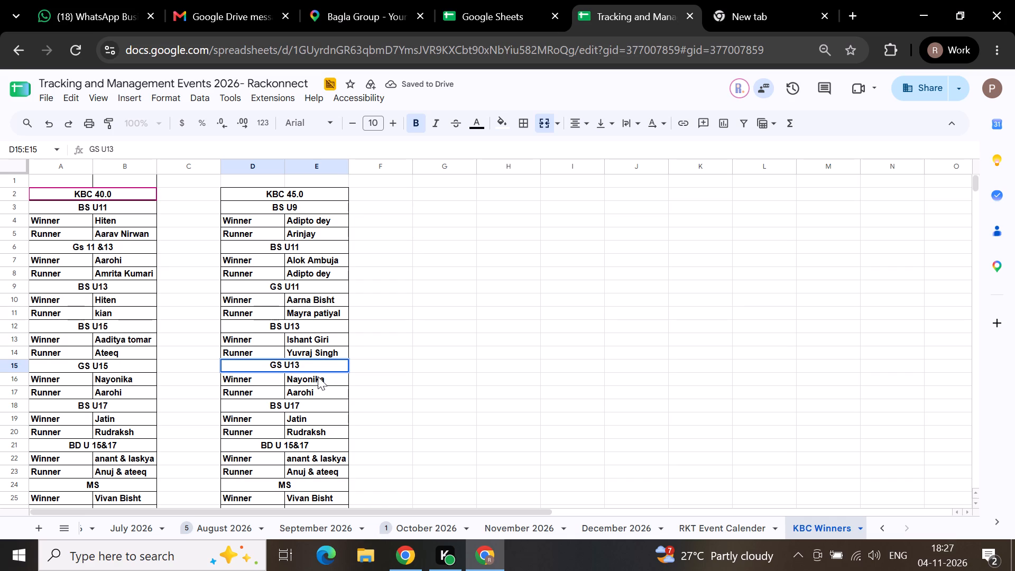
Replace the GS U13 winner's name in E16 and the GS U13 runner's name in E17.
left_click(319, 377)
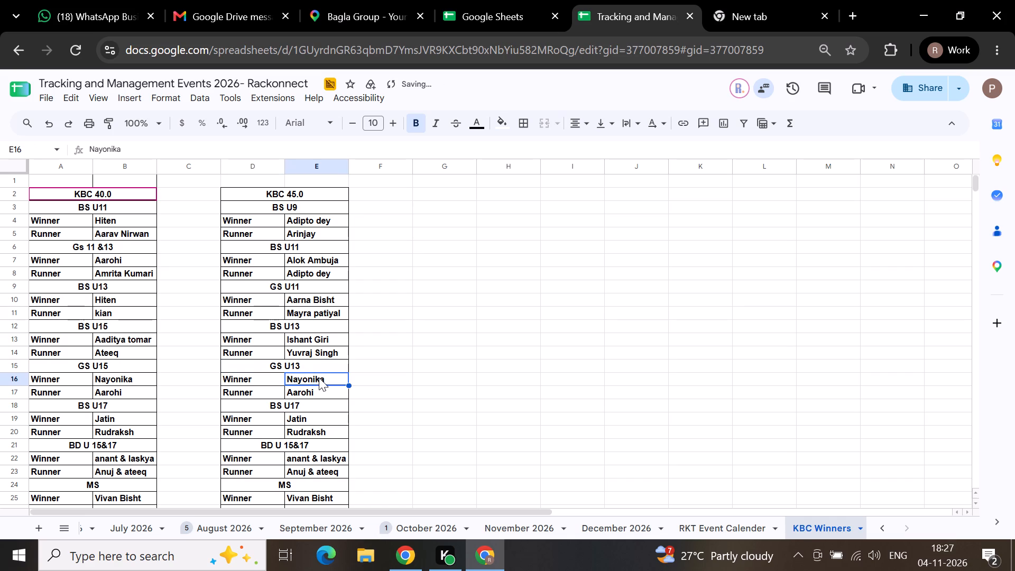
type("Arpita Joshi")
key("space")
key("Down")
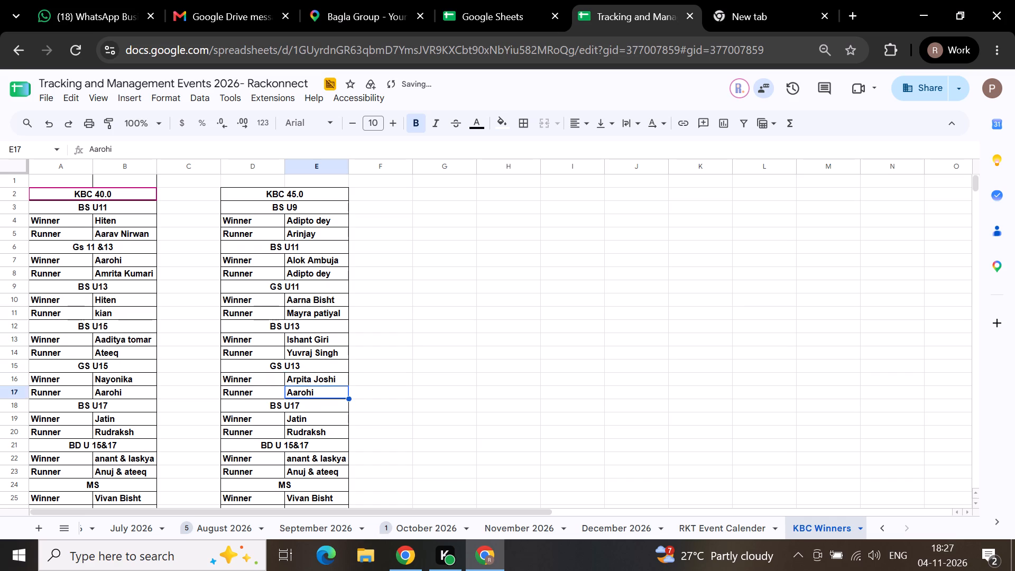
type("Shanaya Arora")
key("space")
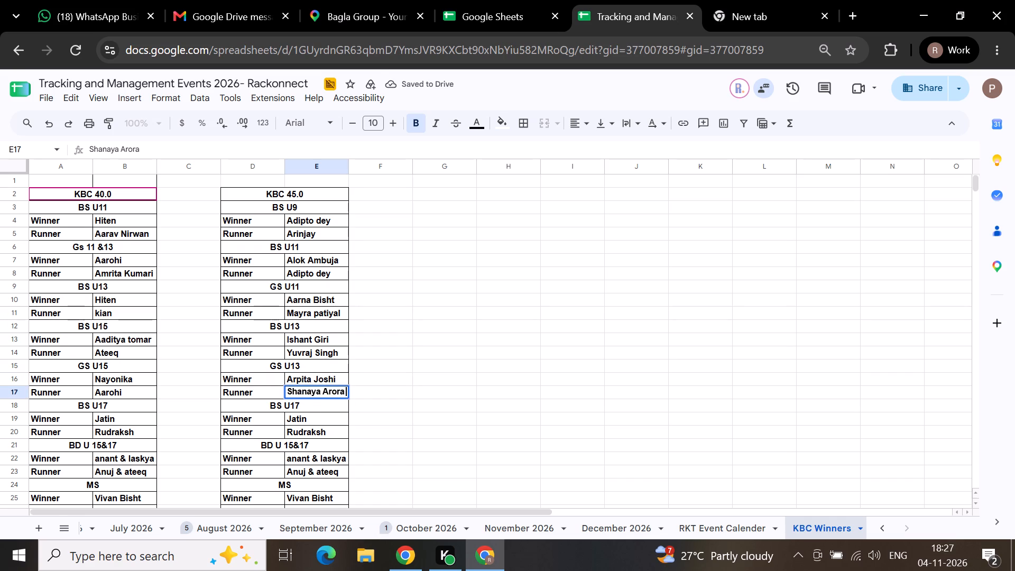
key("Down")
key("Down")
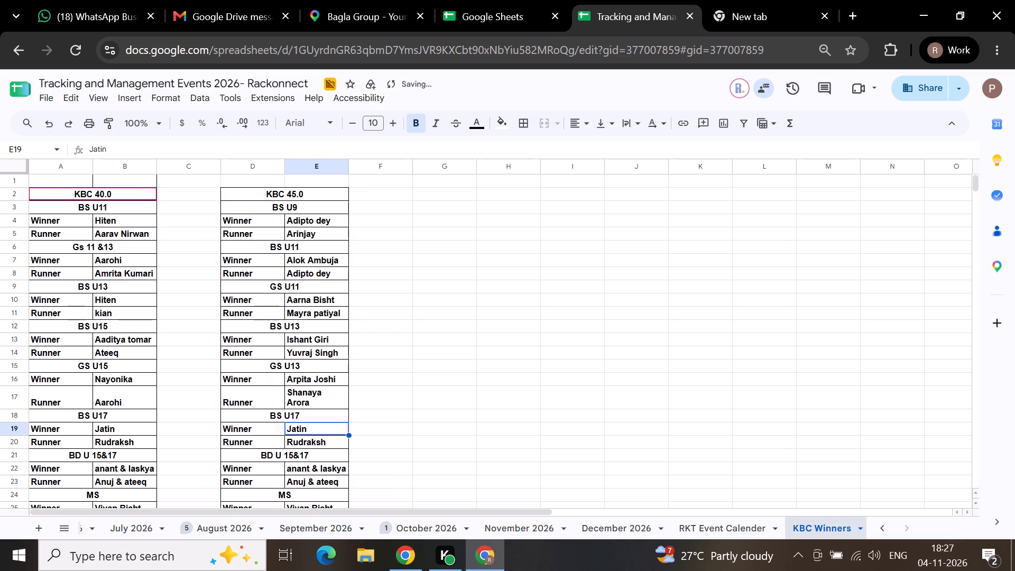
Change the sixth category heading of the KBC 45.0 block in D18 to BS U15.
double_click(274, 412)
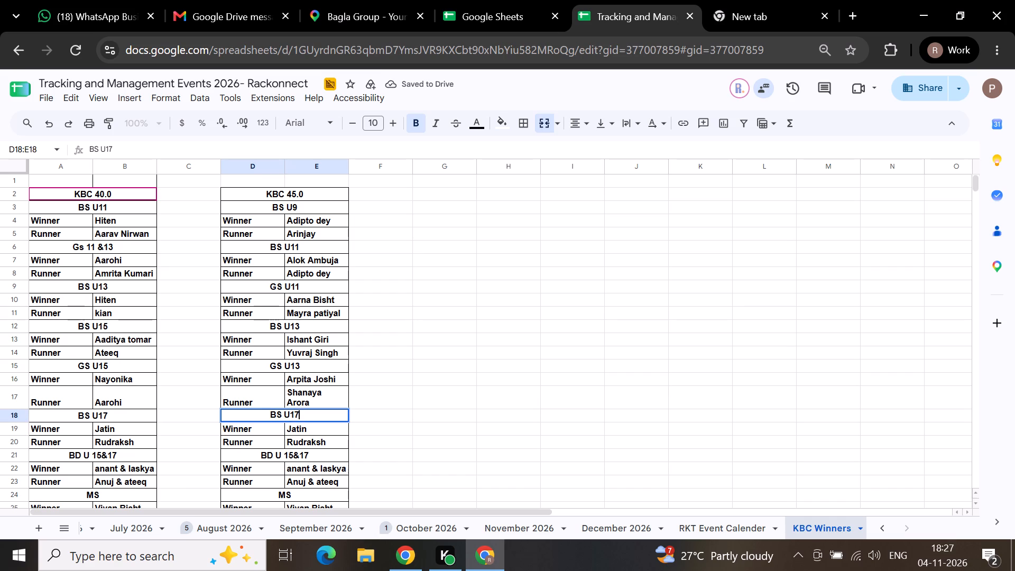
double_click(274, 412)
left_click(302, 415)
key("BackSpace")
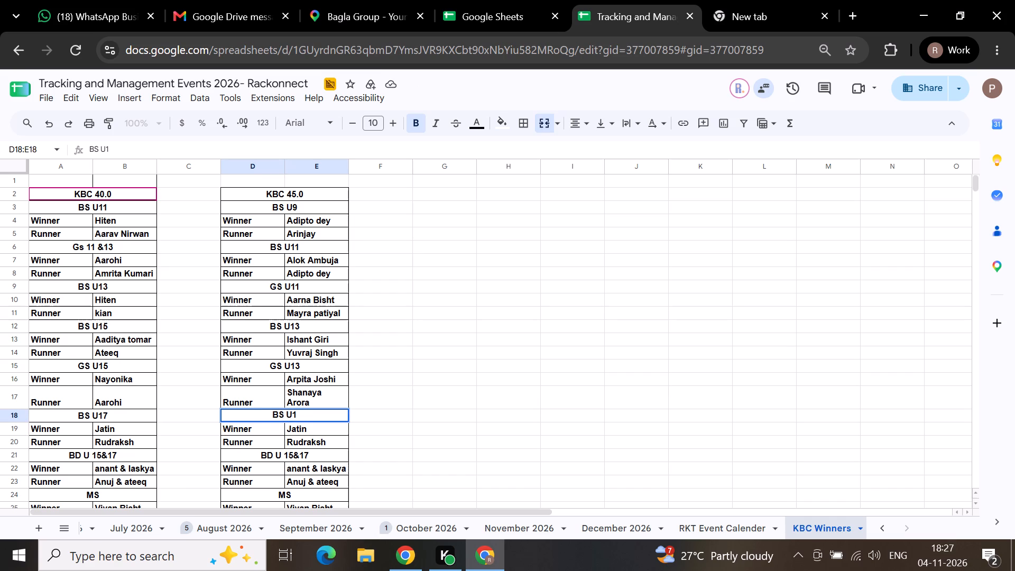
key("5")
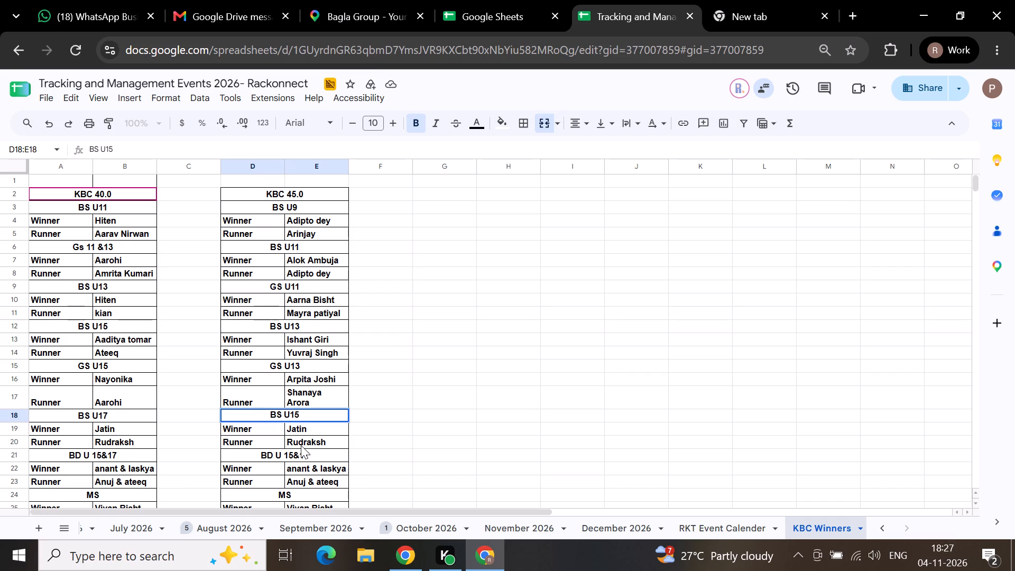
Enter Vidwan as the BS U15 winner in E19 and replace the BS U15 runner's name in E20.
left_click(322, 433)
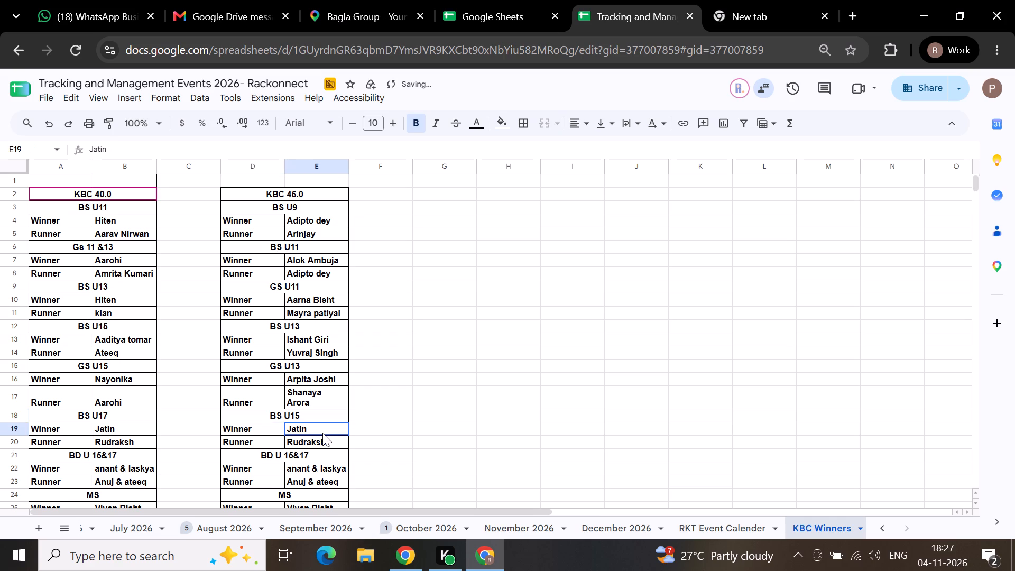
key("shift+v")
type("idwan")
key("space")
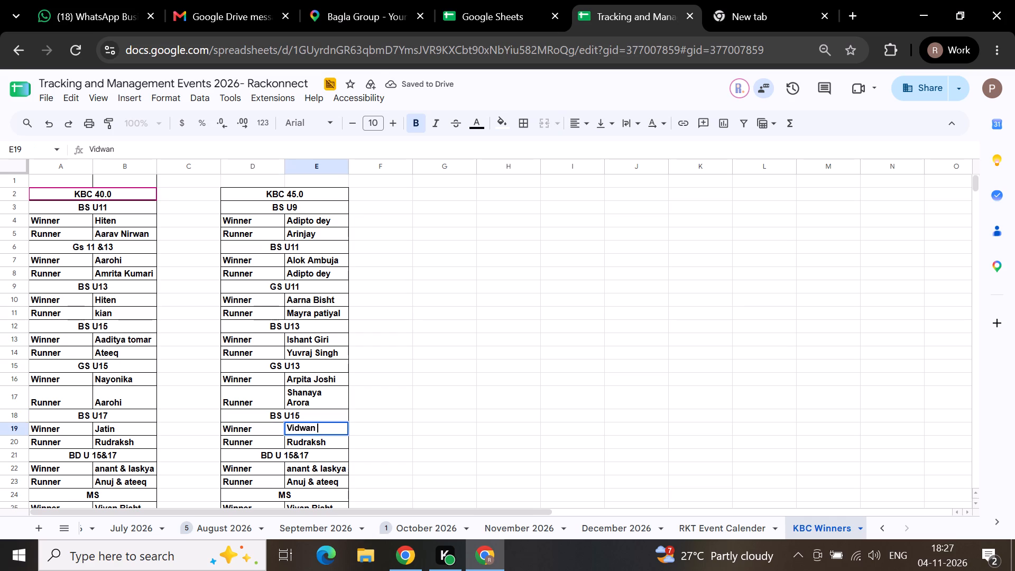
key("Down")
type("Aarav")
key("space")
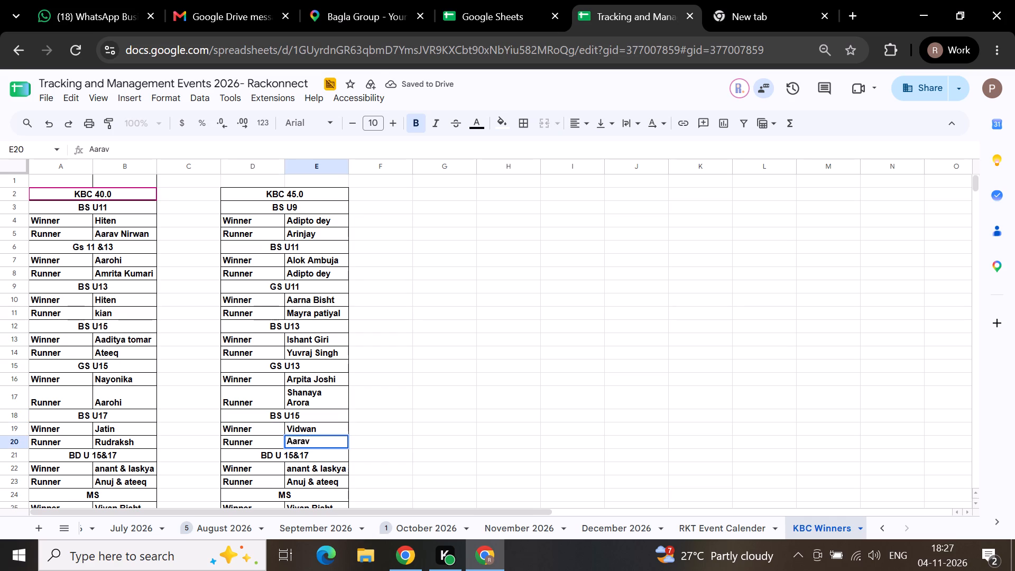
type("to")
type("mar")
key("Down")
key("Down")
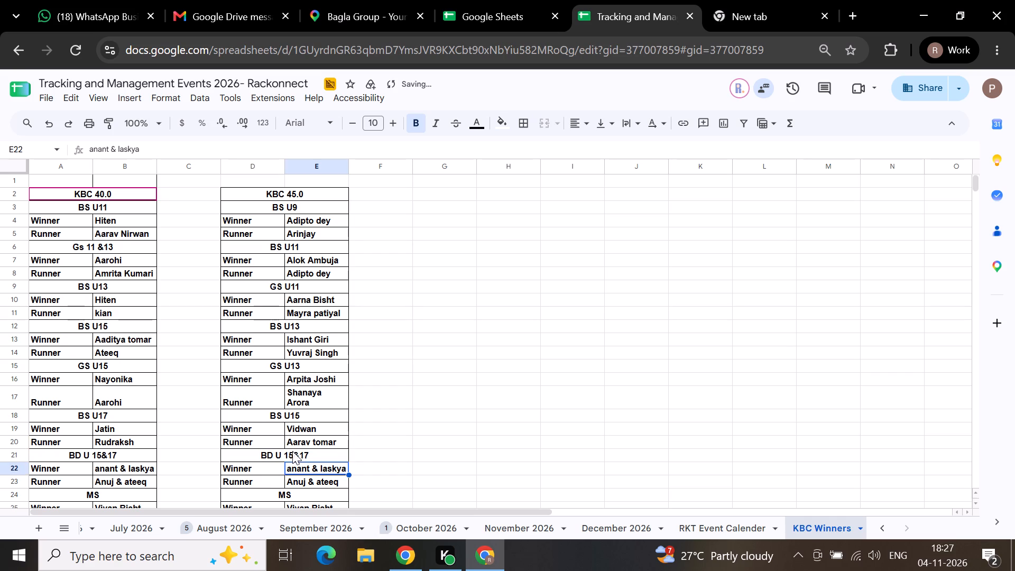
Replace the seventh category heading of the KBC 45.0 block in D21 with GS U 15.
double_click(282, 451)
triple_click(282, 451)
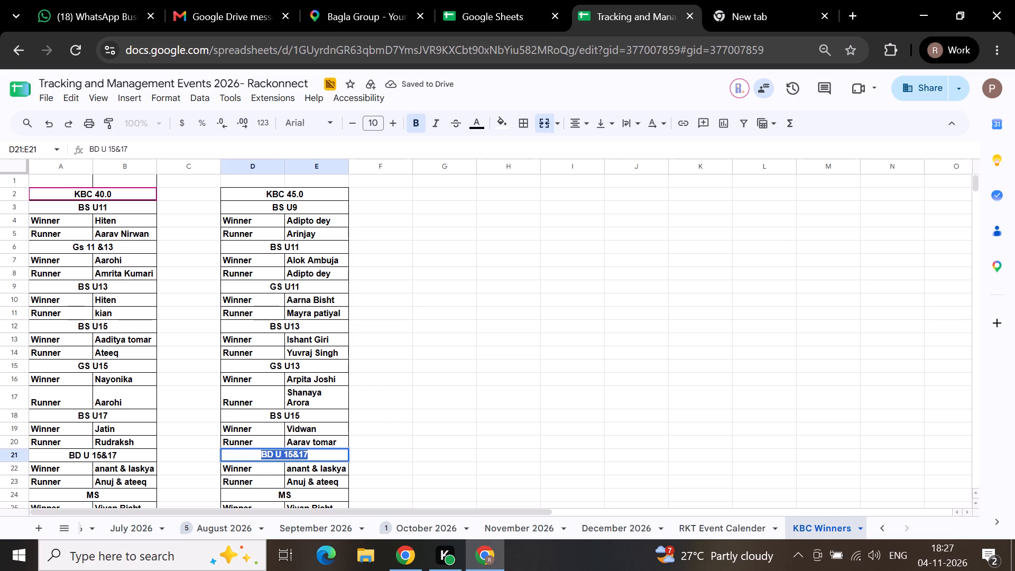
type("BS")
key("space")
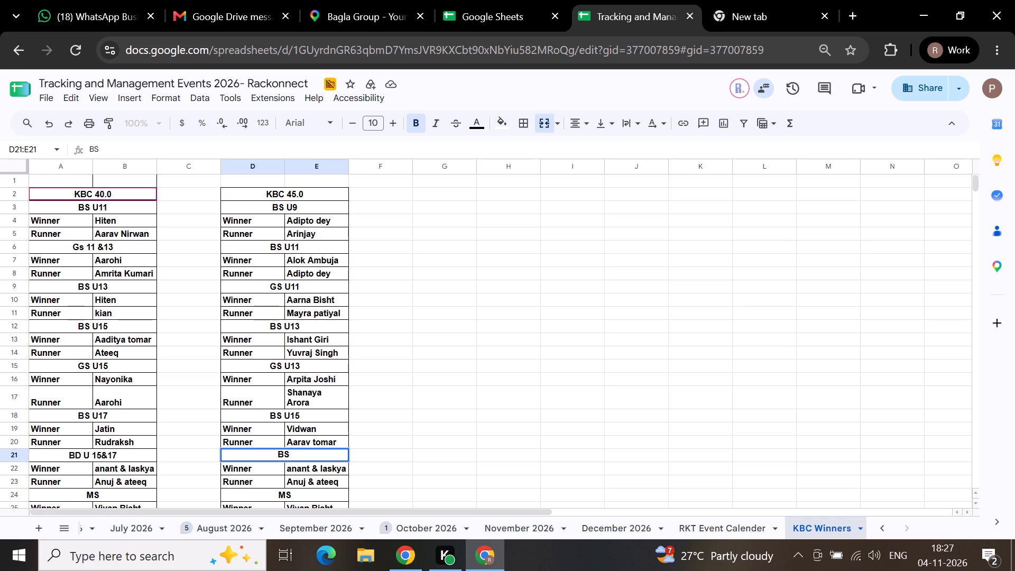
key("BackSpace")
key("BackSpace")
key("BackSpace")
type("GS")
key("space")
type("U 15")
left_click(298, 469)
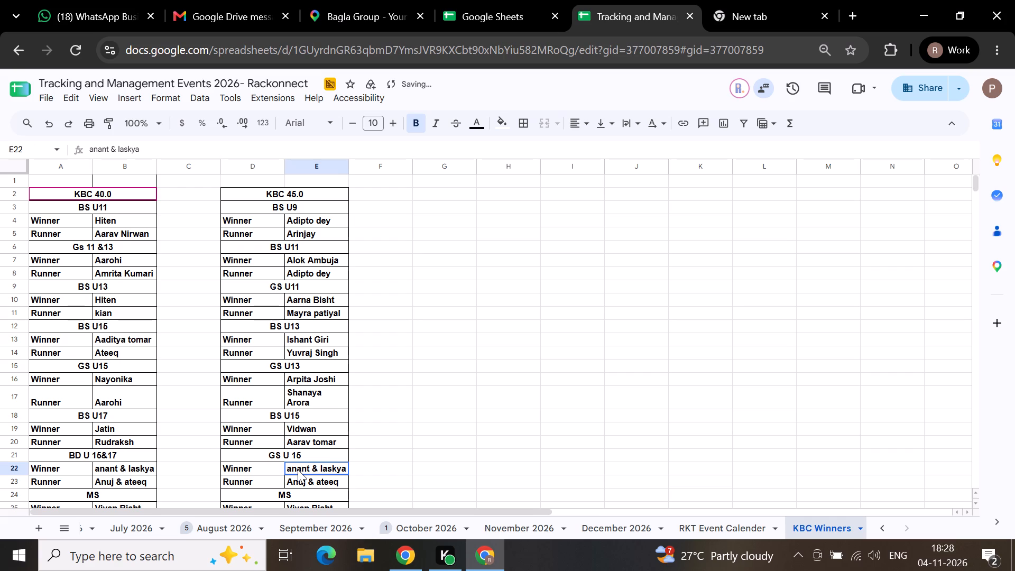
Enter Ruhani as the GS U 15 winner in E22 and Arpita as the runner in E23.
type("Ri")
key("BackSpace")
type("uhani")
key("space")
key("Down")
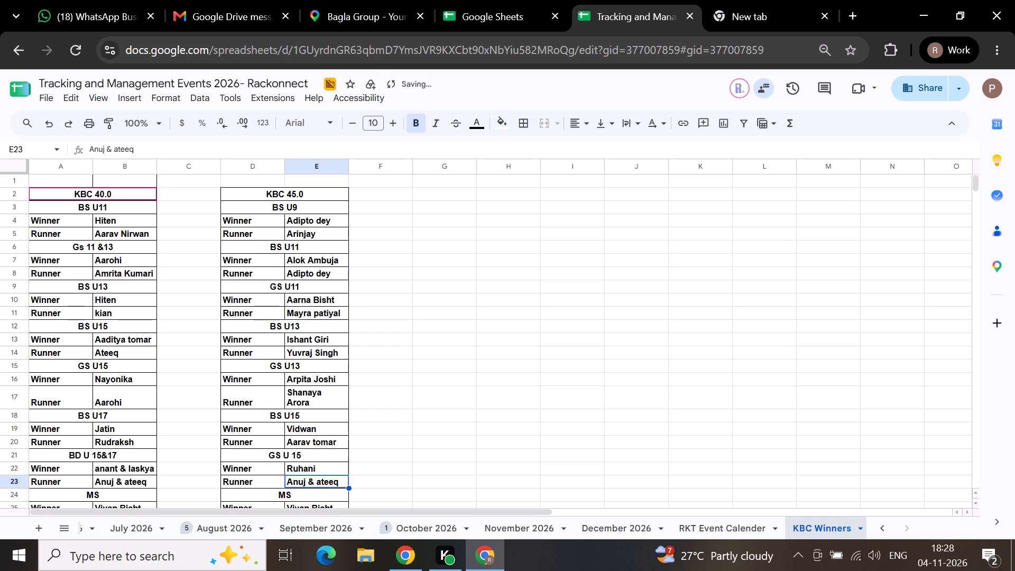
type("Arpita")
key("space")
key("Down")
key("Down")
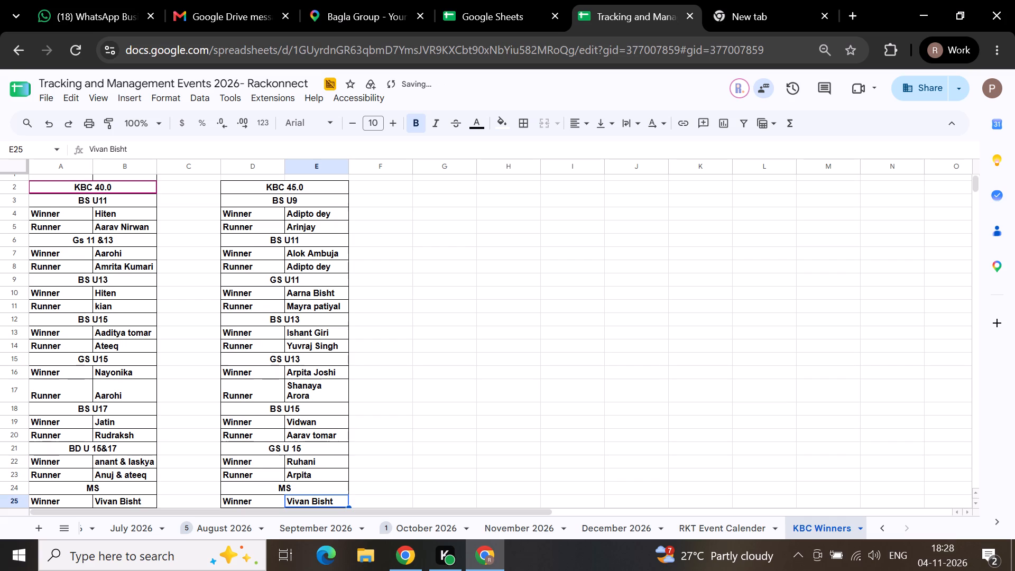
Change the eighth category heading of the KBC 45.0 block in D24 to BS U17.
double_click(293, 486)
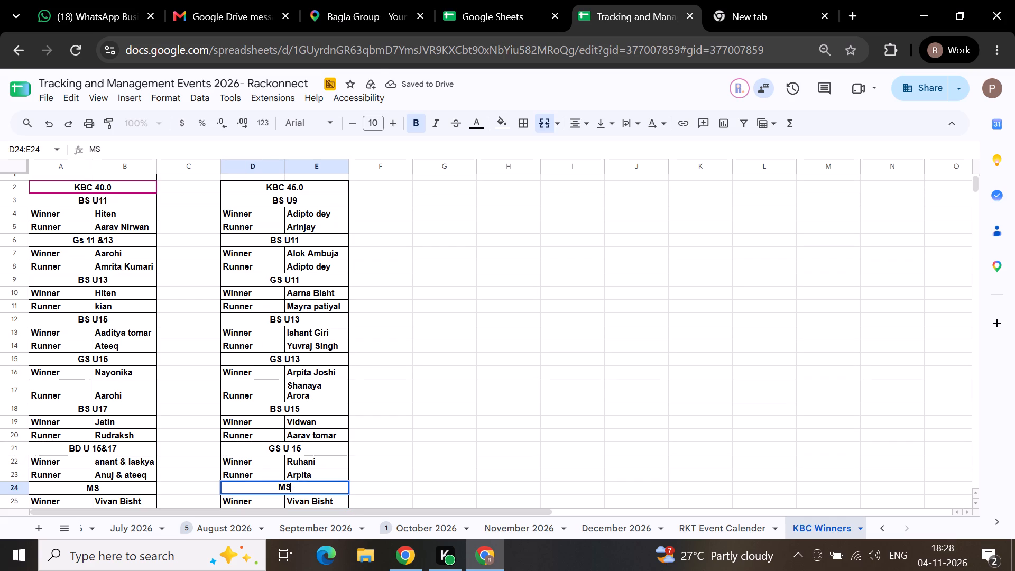
key("BackSpace")
key("BackSpace")
key("BackSpace")
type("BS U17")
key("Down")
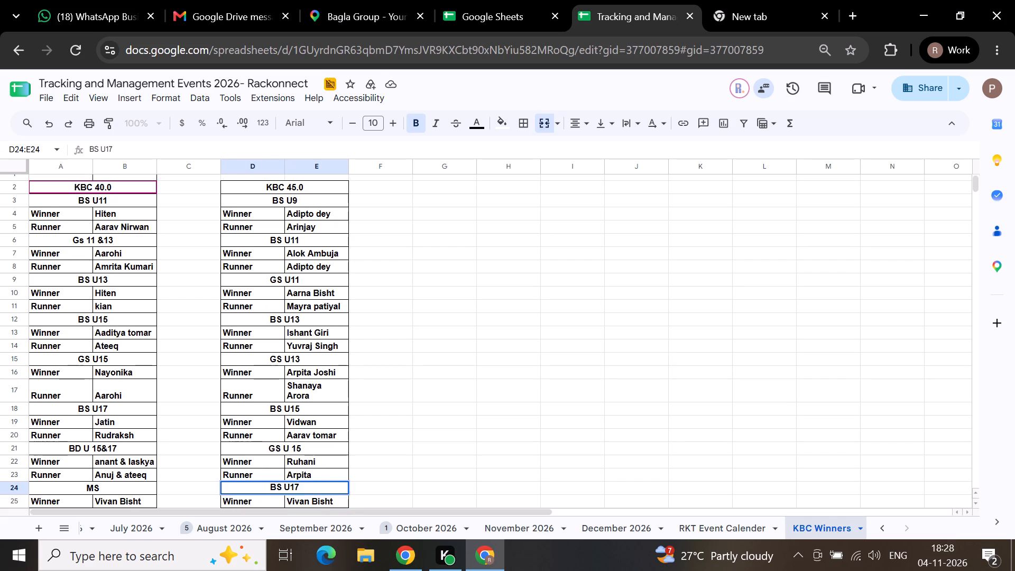
Enter Parth as the BS U17 winner in E25 and Vidwan as the runner in E26.
left_click(323, 502)
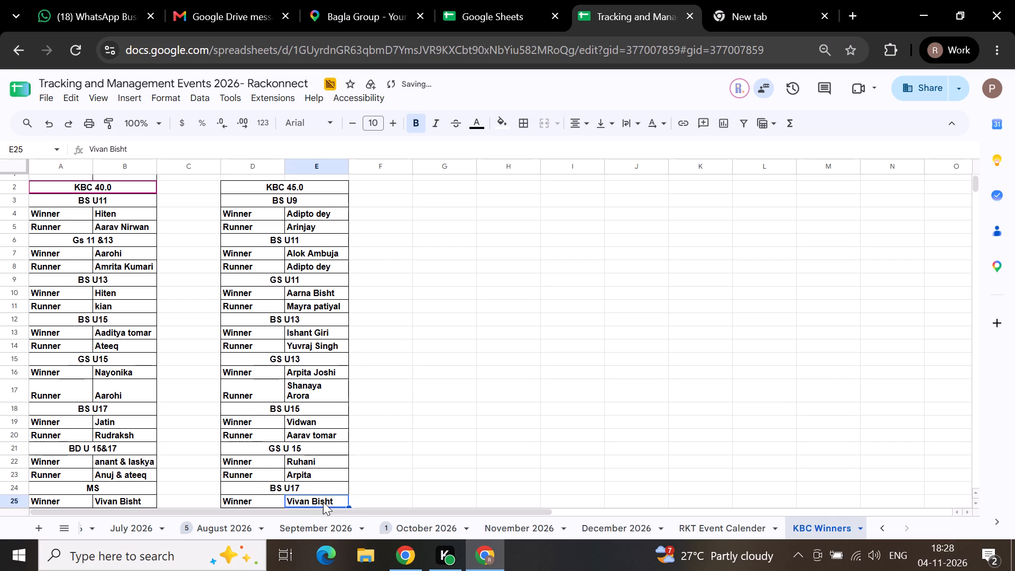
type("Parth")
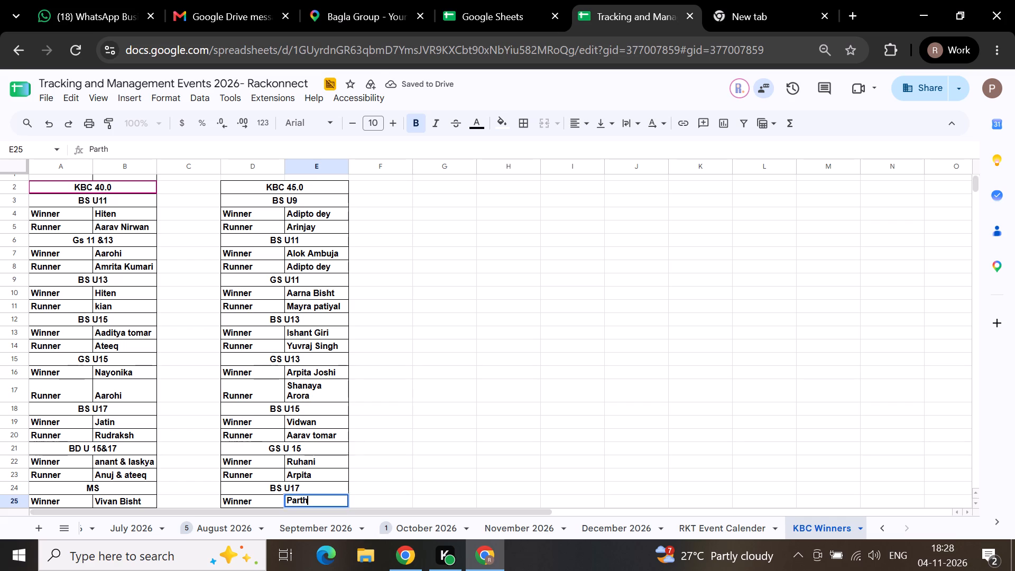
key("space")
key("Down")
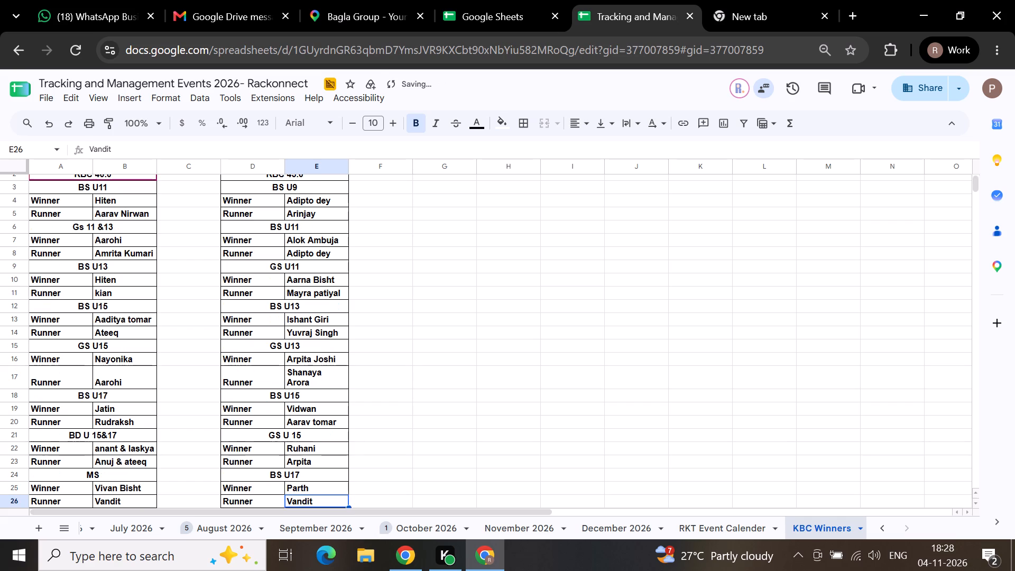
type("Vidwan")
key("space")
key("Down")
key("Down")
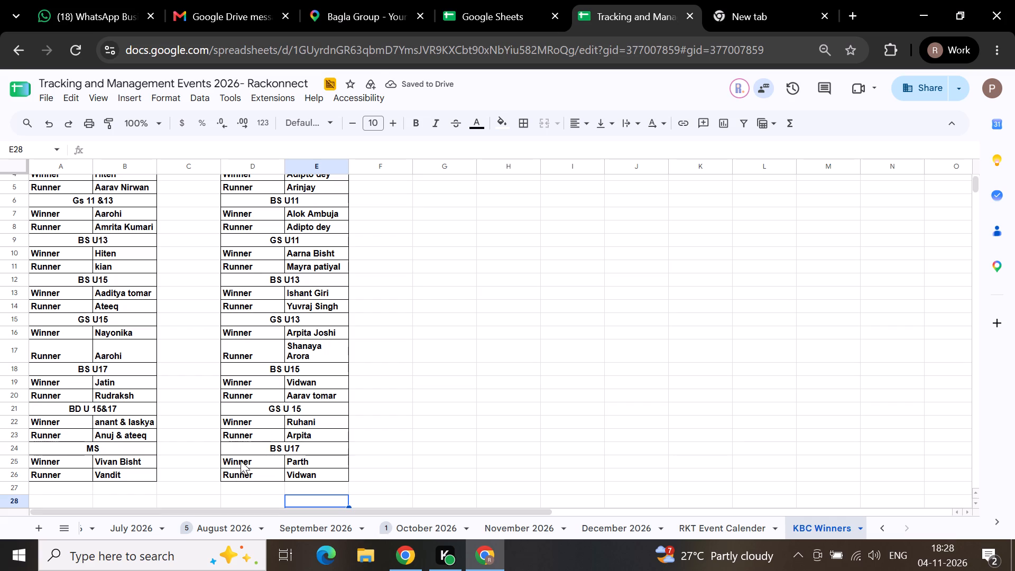
Copy the BS U17 category rows D24:E26 and paste them directly below, starting at D27.
left_click_drag(242, 445, 278, 466)
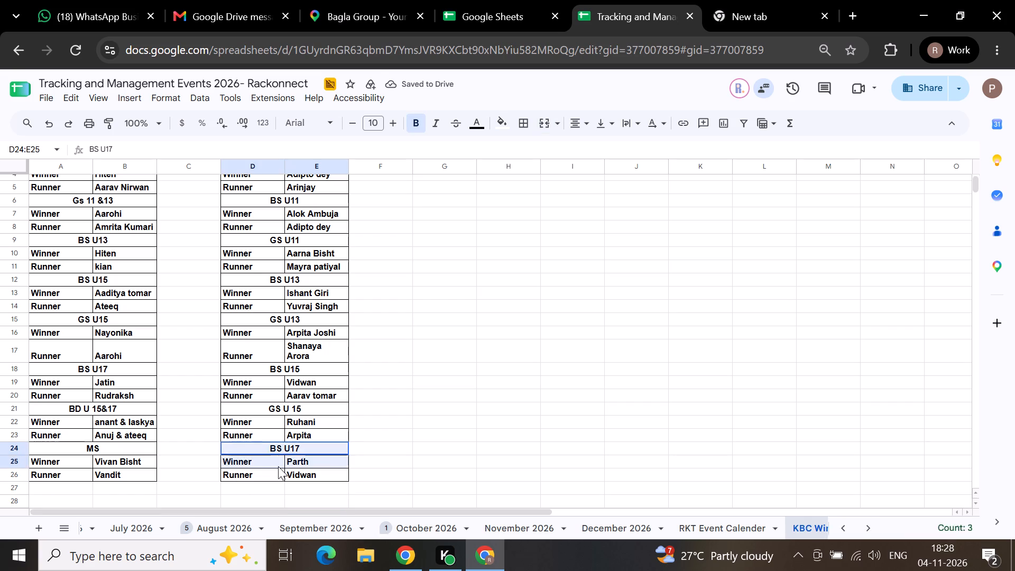
left_click_drag(278, 466, 280, 472)
key("ctrl+c")
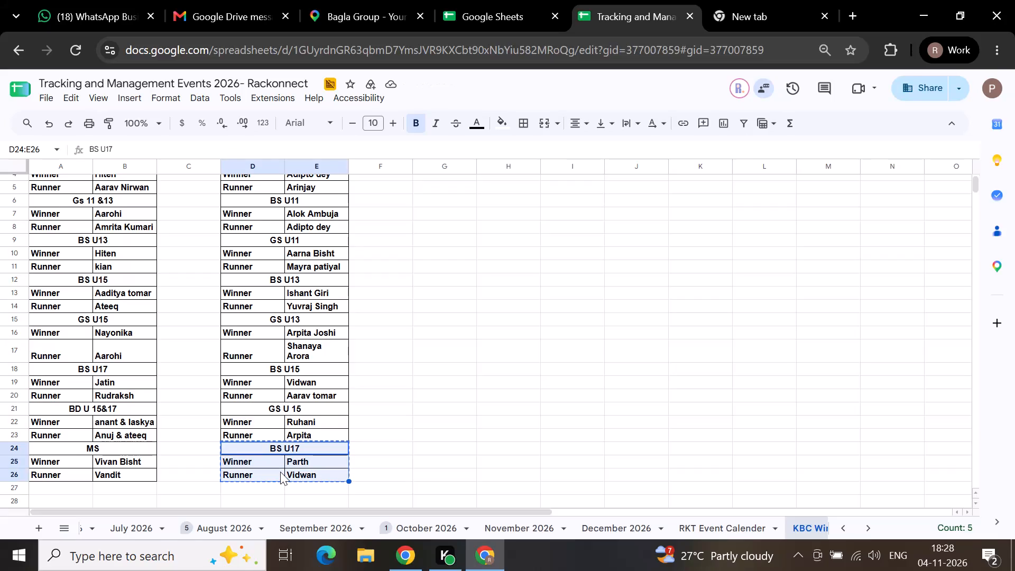
left_click(265, 488)
key("ctrl+v")
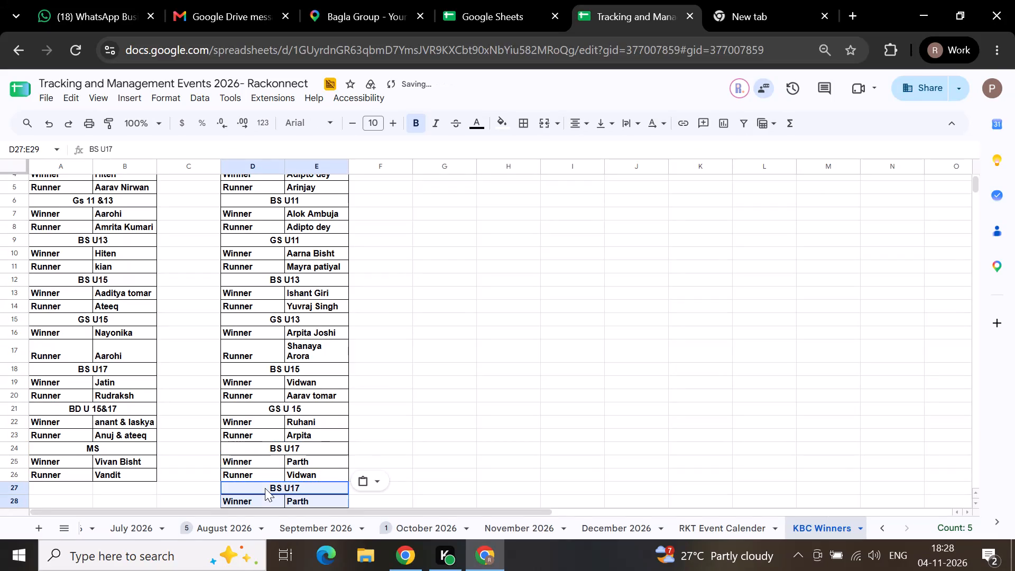
Change the heading of the pasted category in D27 to GS U17.
double_click(271, 489)
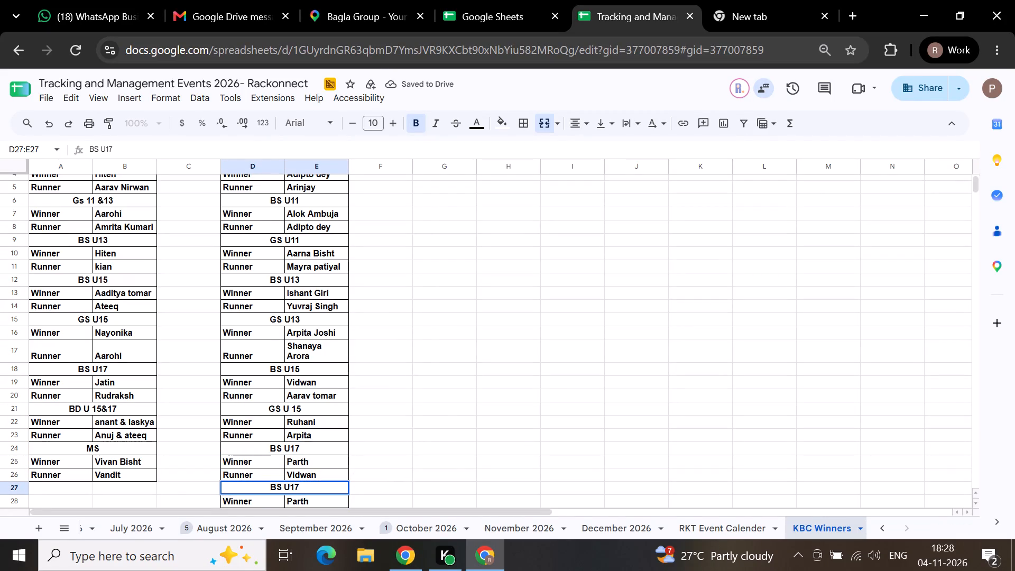
left_click(280, 489)
left_click(277, 486)
key("BackSpace")
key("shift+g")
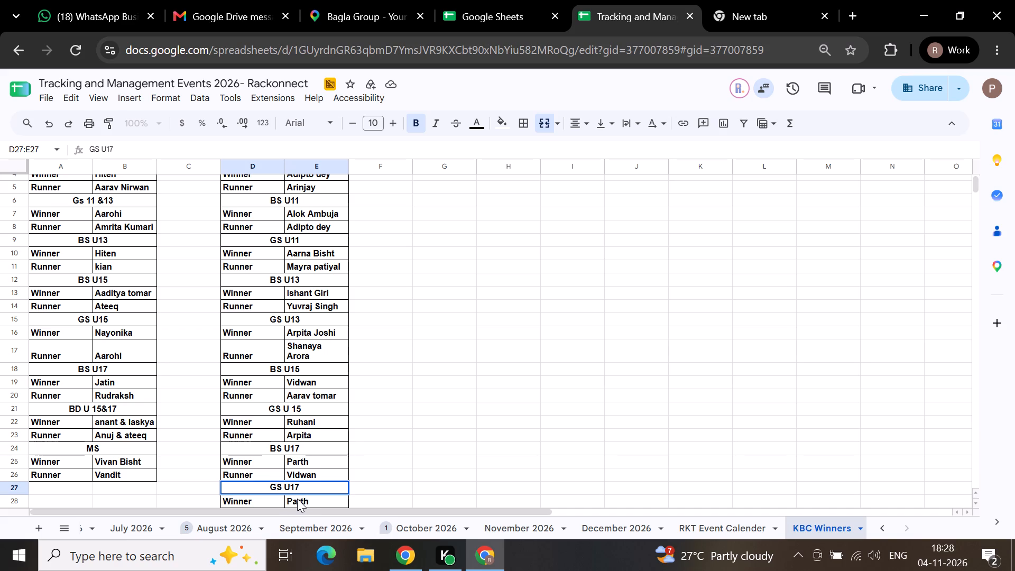
Enter Anushka as the GS U17 winner in E28 and Anaya as the runner in E29.
left_click(298, 499)
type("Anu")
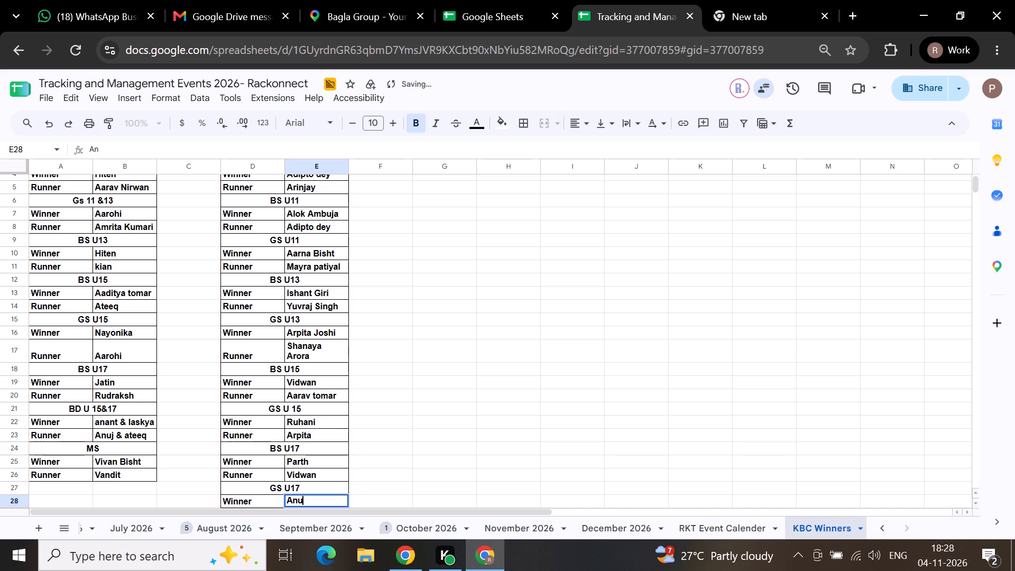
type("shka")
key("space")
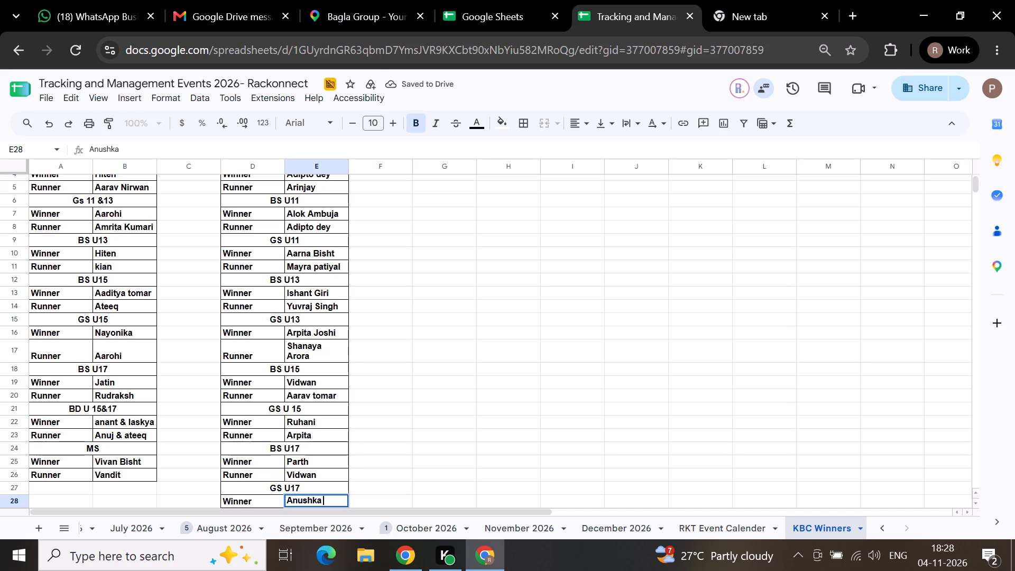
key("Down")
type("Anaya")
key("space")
left_click(537, 437)
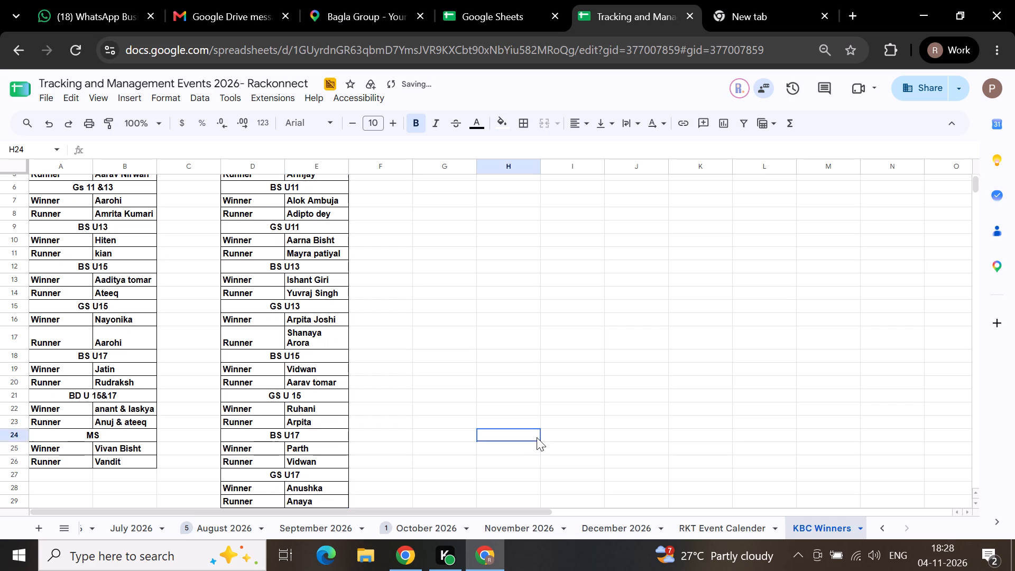
scroll(537, 437, "up", 2)
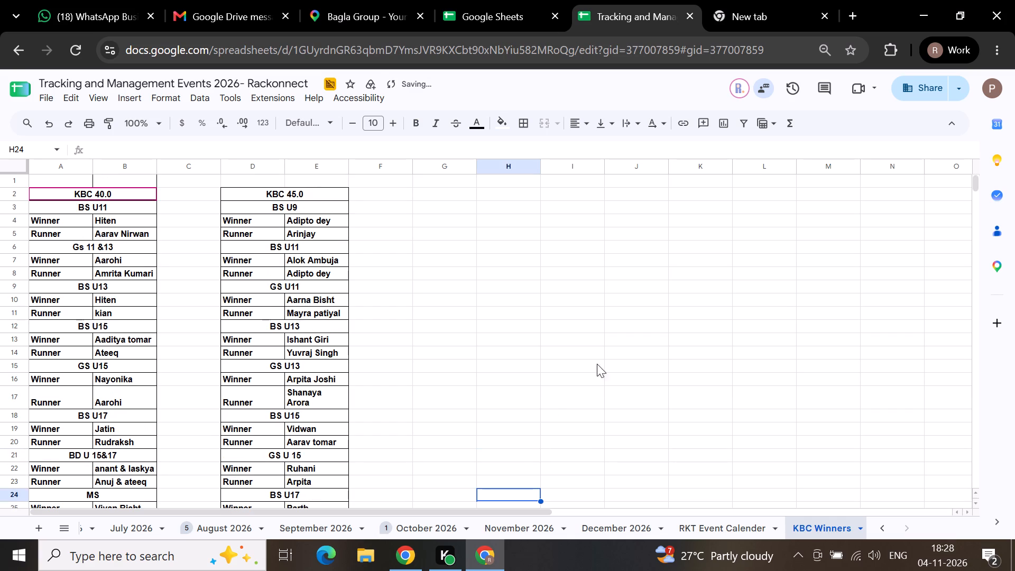
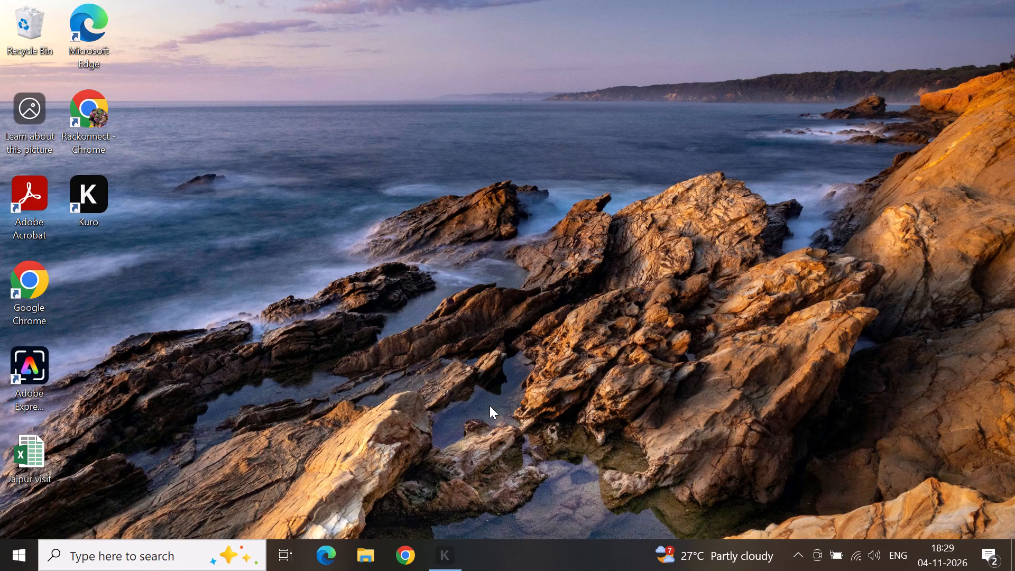
Bring up the Windows power options for locking, sleeping, shutting down or restarting the computer.
left_click(0, 567)
left_click(29, 516)
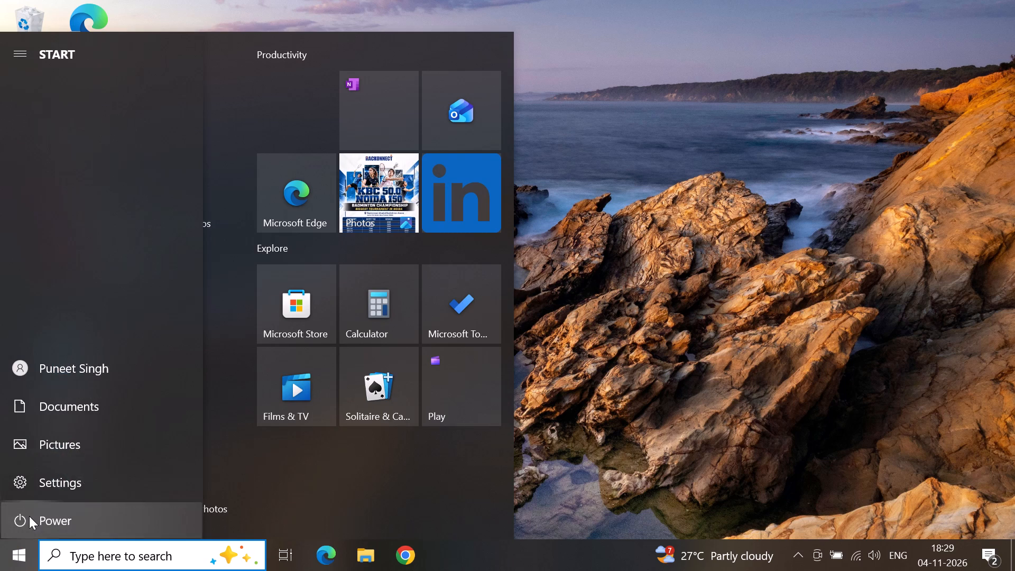
left_click(70, 508)
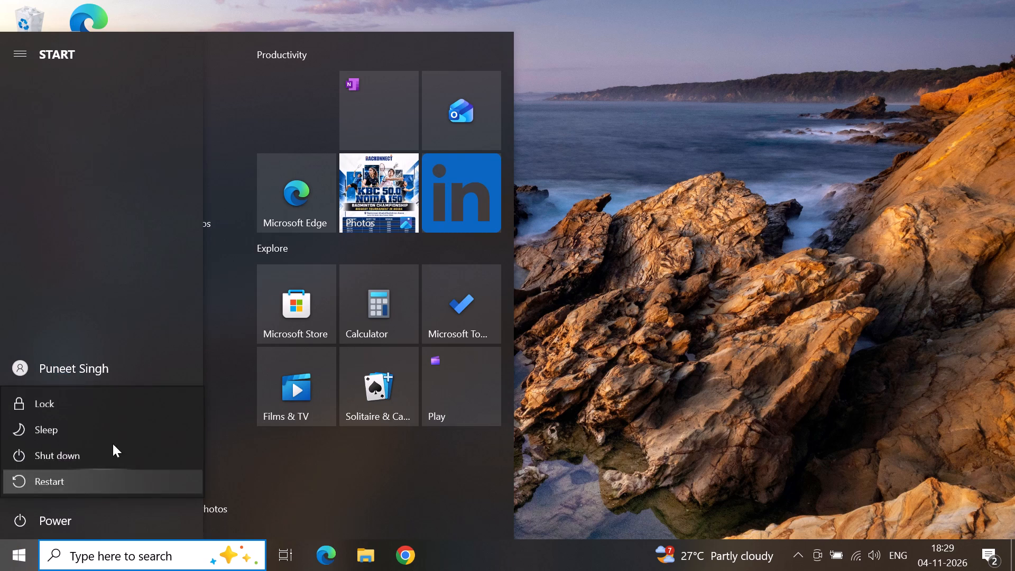